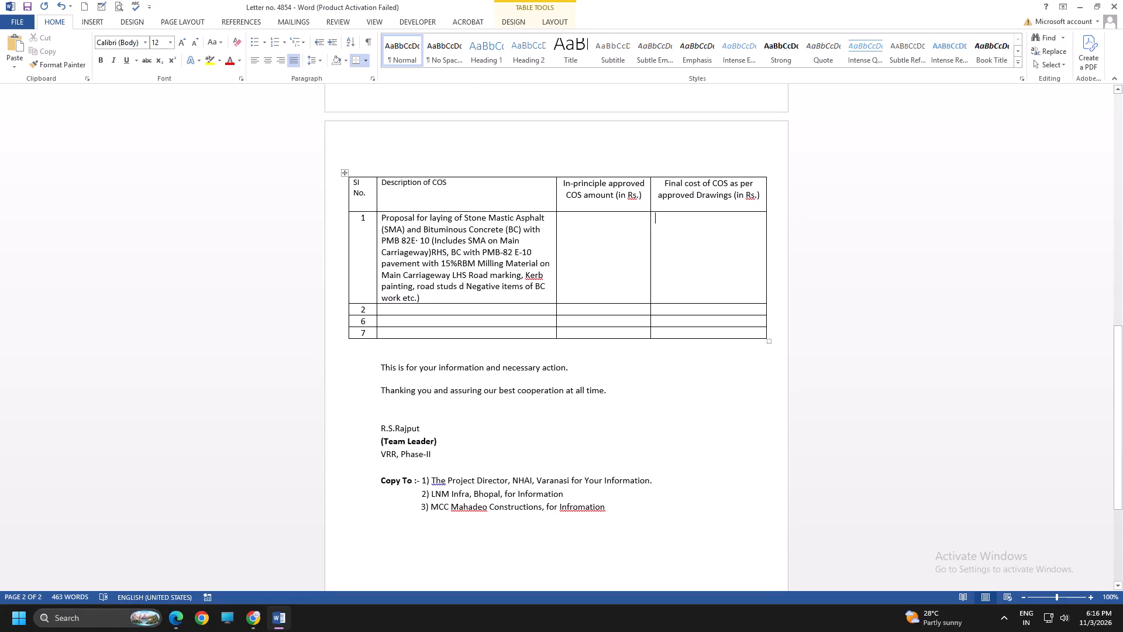
Centre the "Description of COS" heading in its table cell.
{"action": "left_click_drag", "start_coordinate": [382, 183], "coordinate": [446, 186]}
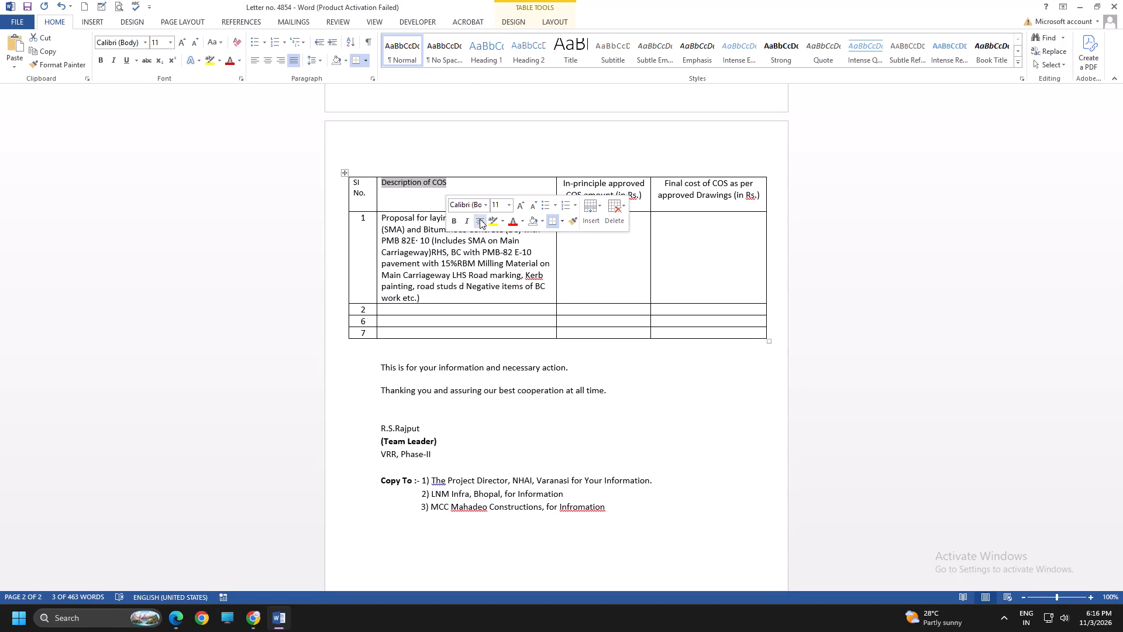
{"action": "left_click", "coordinate": [480, 219]}
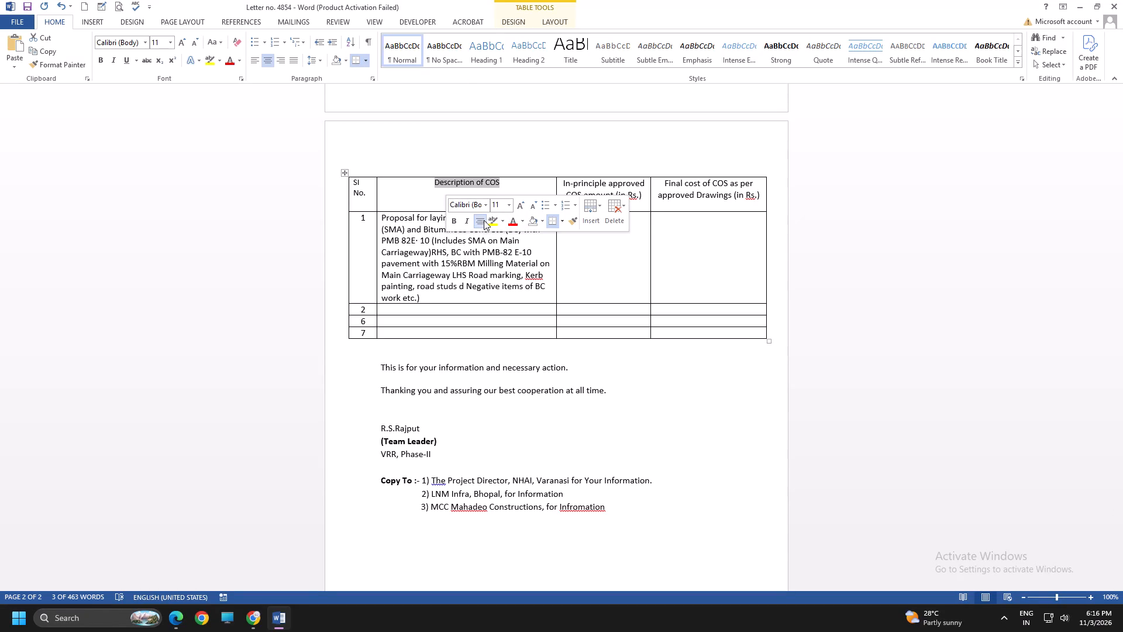
Make all four column headings of the COS table bold, from "Sl No." to "Final cost of COS as per approved Drawings".
{"action": "right_click", "coordinate": [438, 181]}
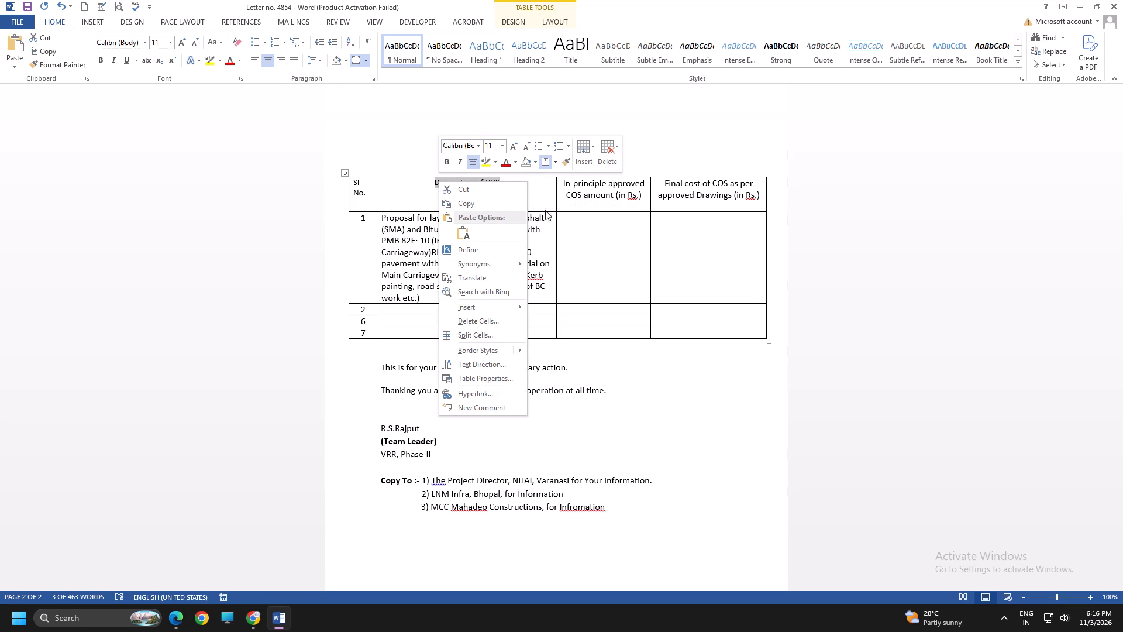
{"action": "left_click", "coordinate": [570, 194]}
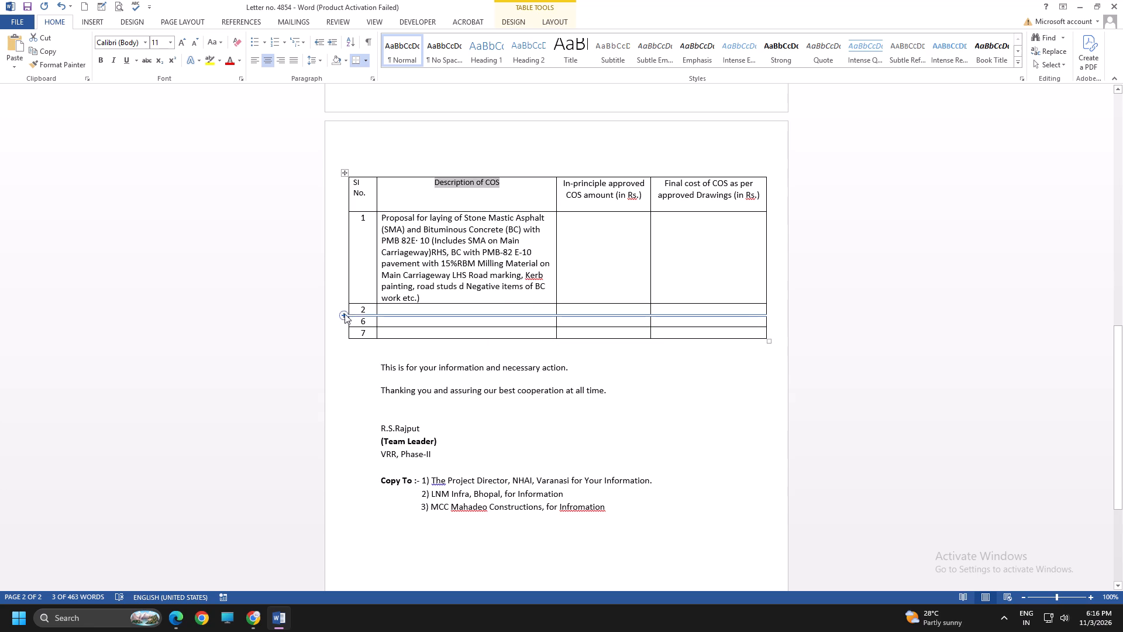
{"action": "right_click", "coordinate": [448, 183]}
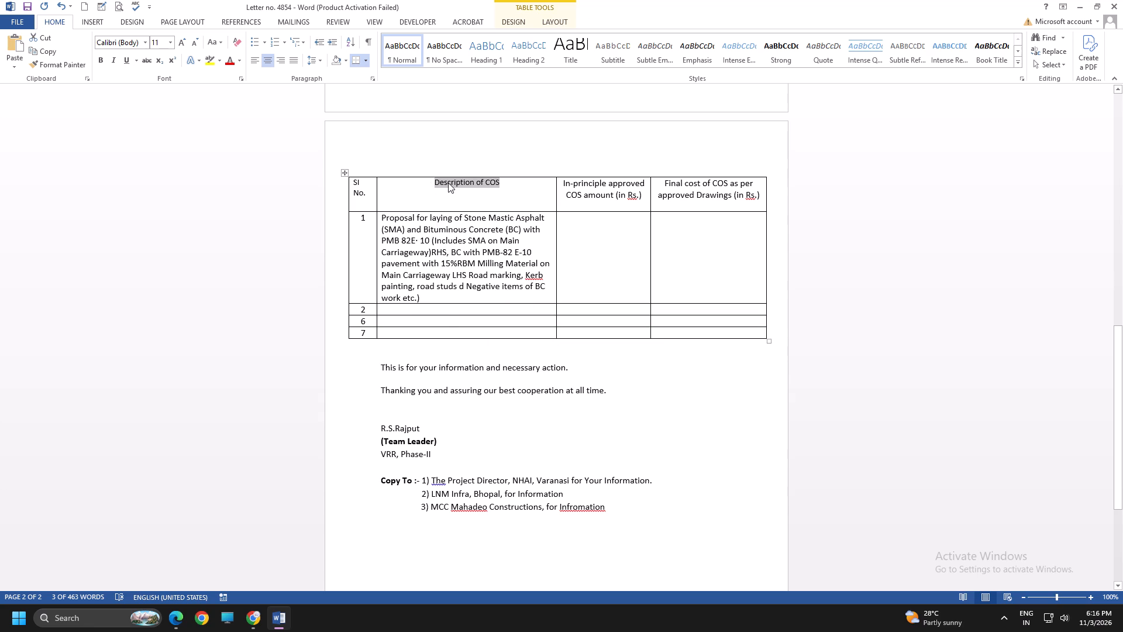
{"action": "left_click", "coordinate": [459, 166]}
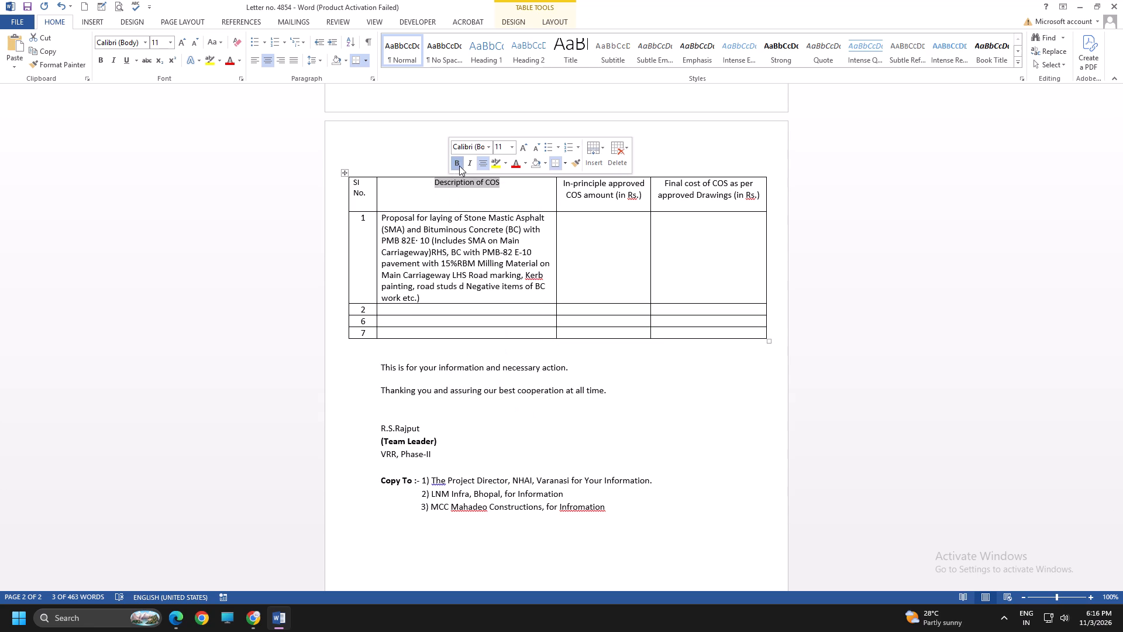
{"action": "left_click", "coordinate": [560, 180]}
{"action": "left_click", "coordinate": [571, 211]}
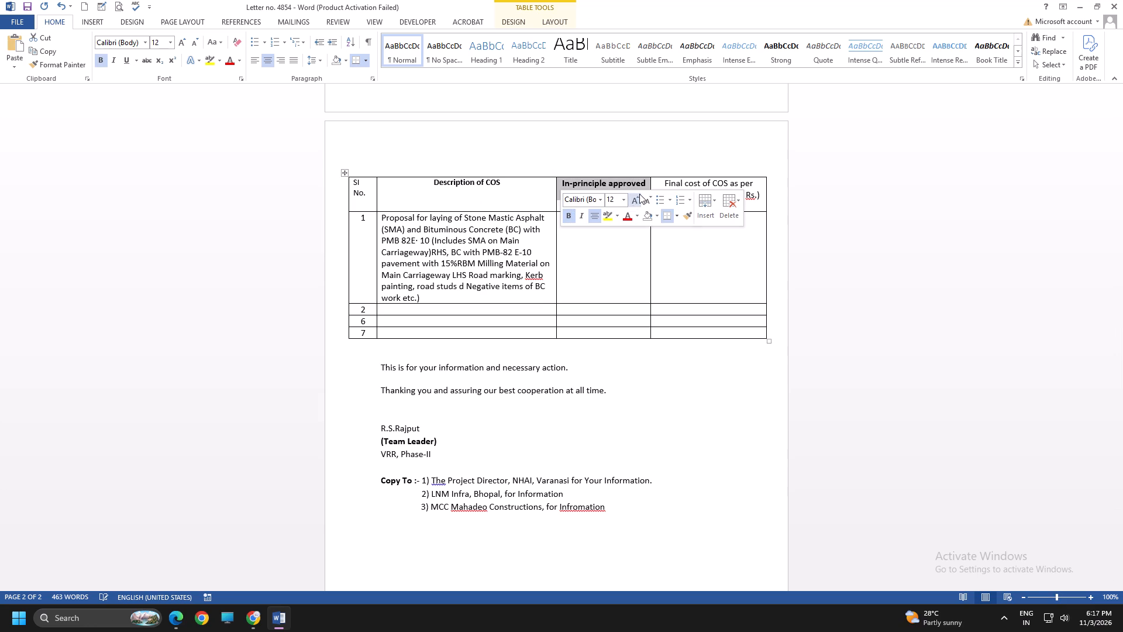
{"action": "left_click", "coordinate": [658, 188]}
{"action": "left_click", "coordinate": [653, 183]}
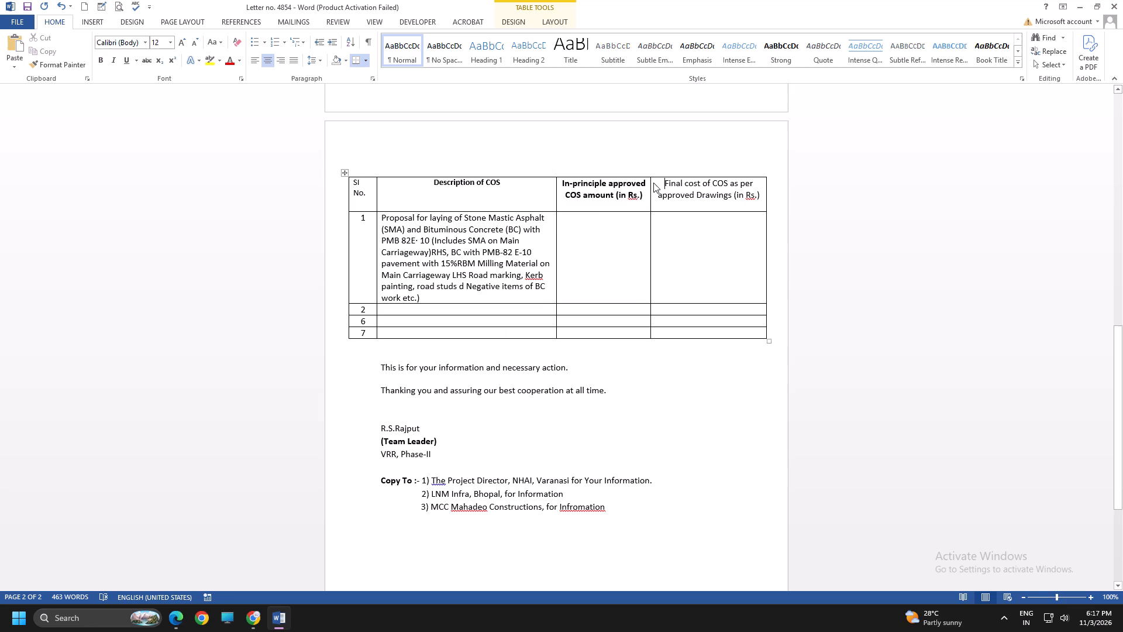
{"action": "left_click", "coordinate": [661, 214]}
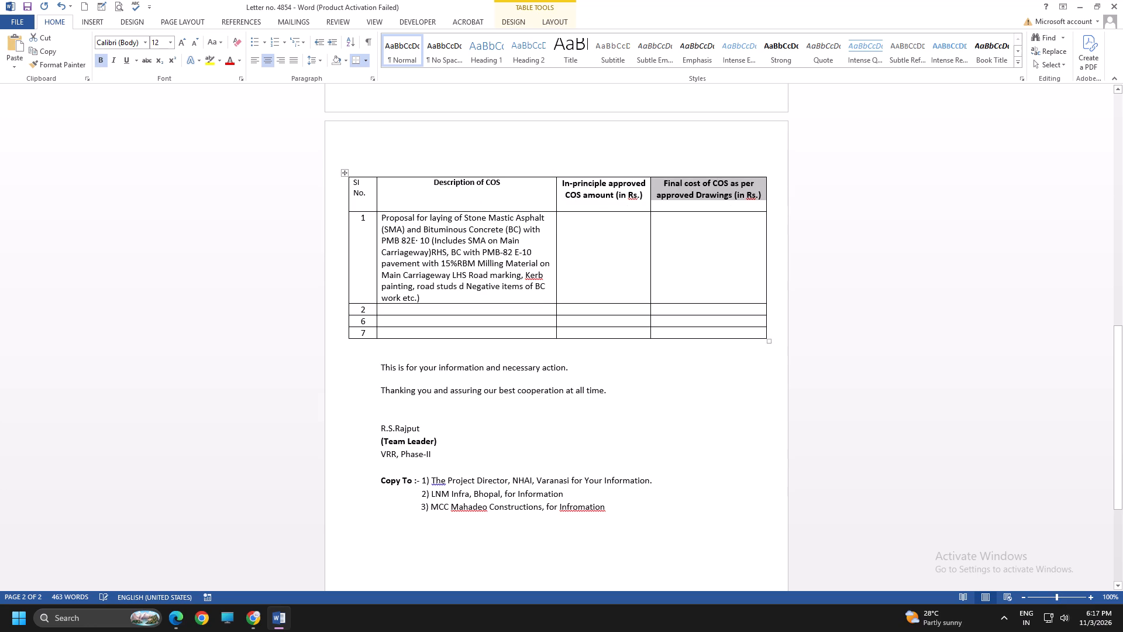
{"action": "left_click", "coordinate": [351, 184]}
{"action": "left_click", "coordinate": [360, 217]}
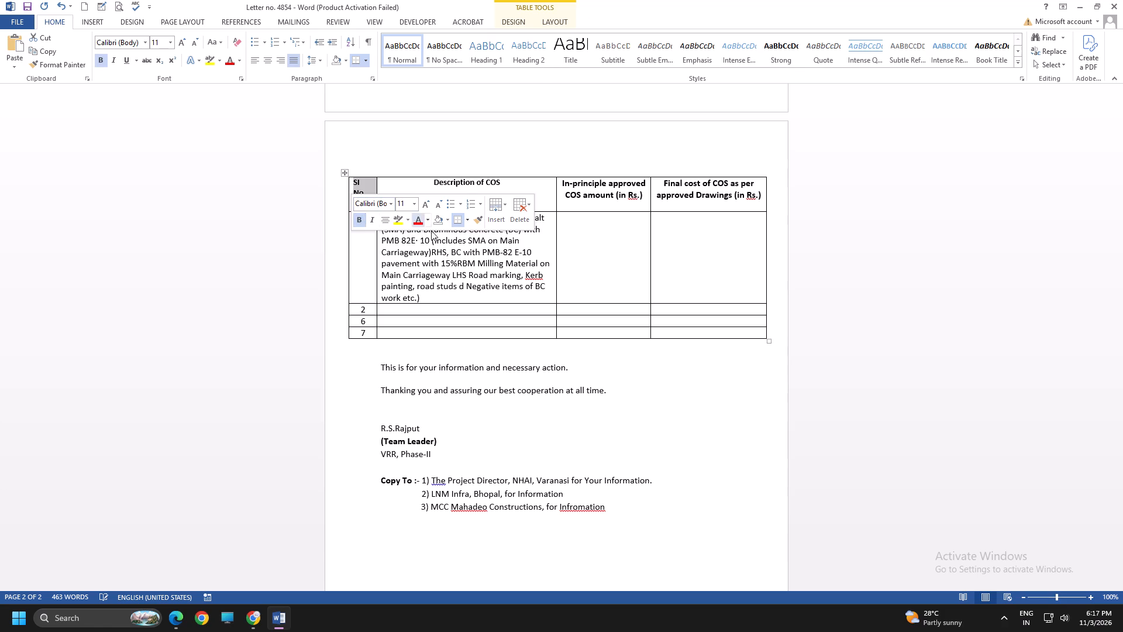
Fill in row 1 with an in-principle approved amount of 56,25,64,928 and a final cost of 57,76,77,866.
{"action": "left_click", "coordinate": [572, 233]}
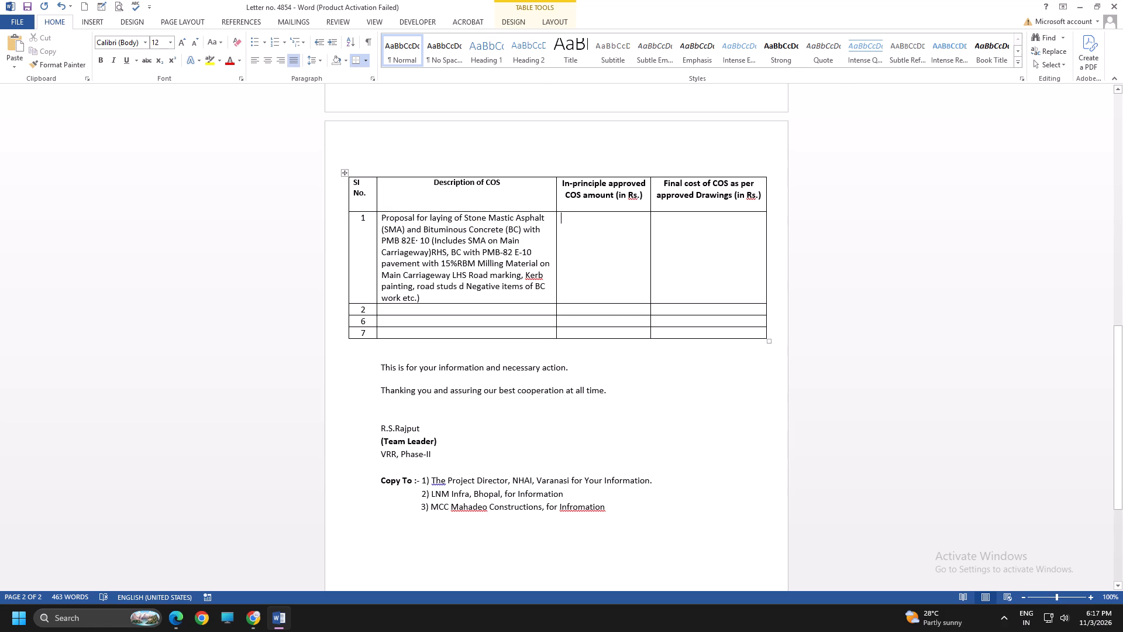
{"action": "type", "text": "56"}
{"action": "type", "text": ",25,"}
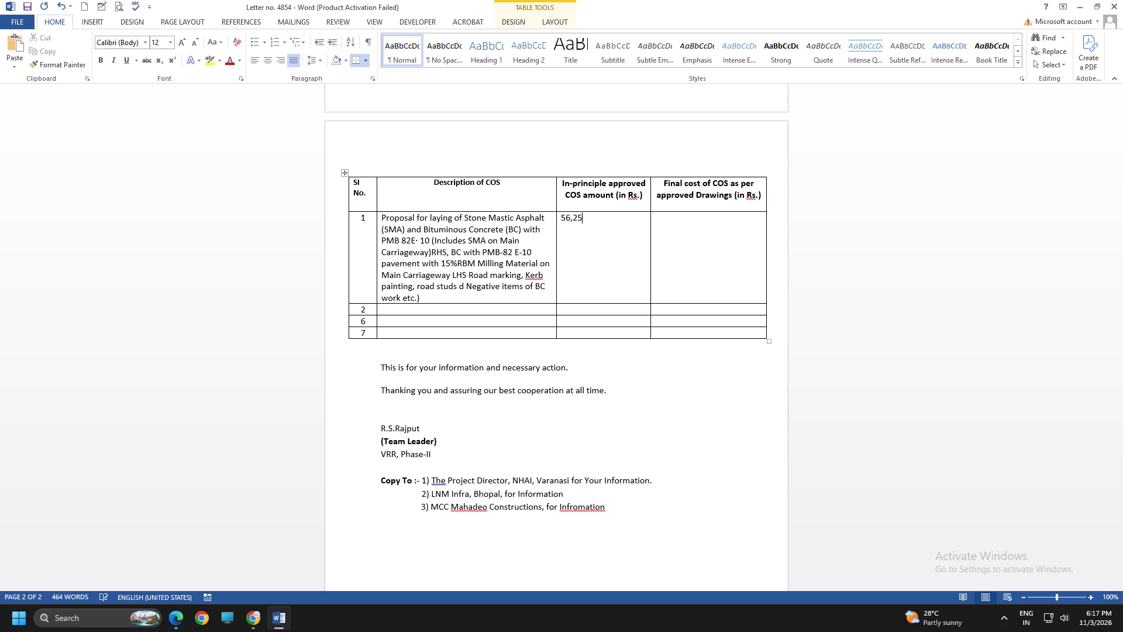
{"action": "type", "text": "64"}
{"action": "key", "text": "comma"}
{"action": "type", "text": "928"}
{"action": "key", "text": "Right"}
{"action": "key", "text": "Right"}
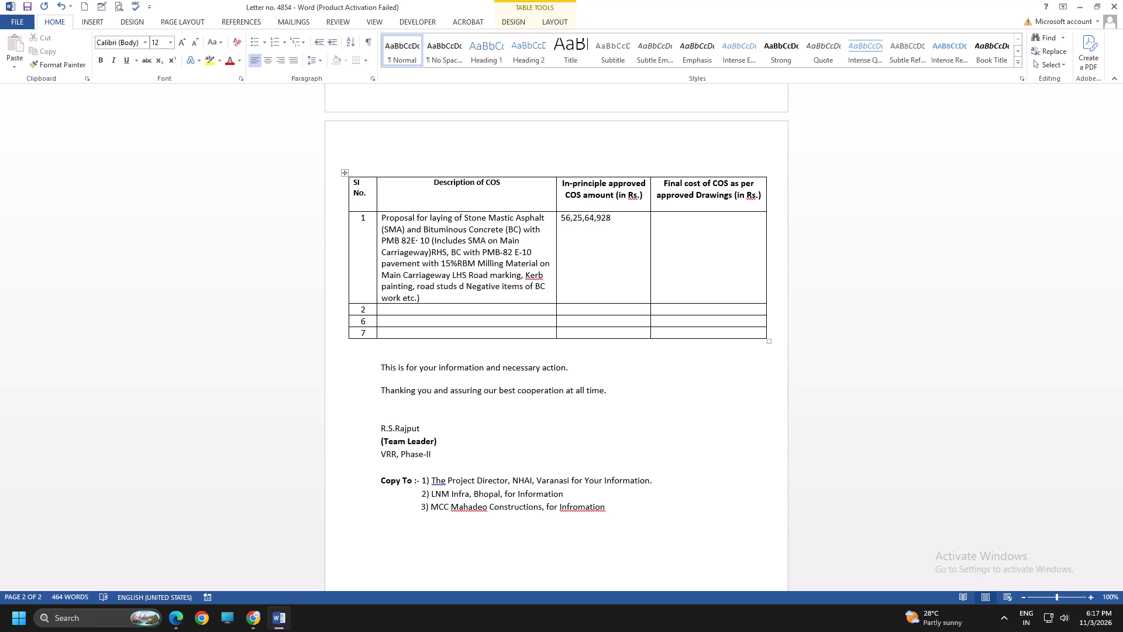
{"action": "key", "text": "Left"}
{"action": "type", "text": "57"}
{"action": "type", "text": ",76,77"}
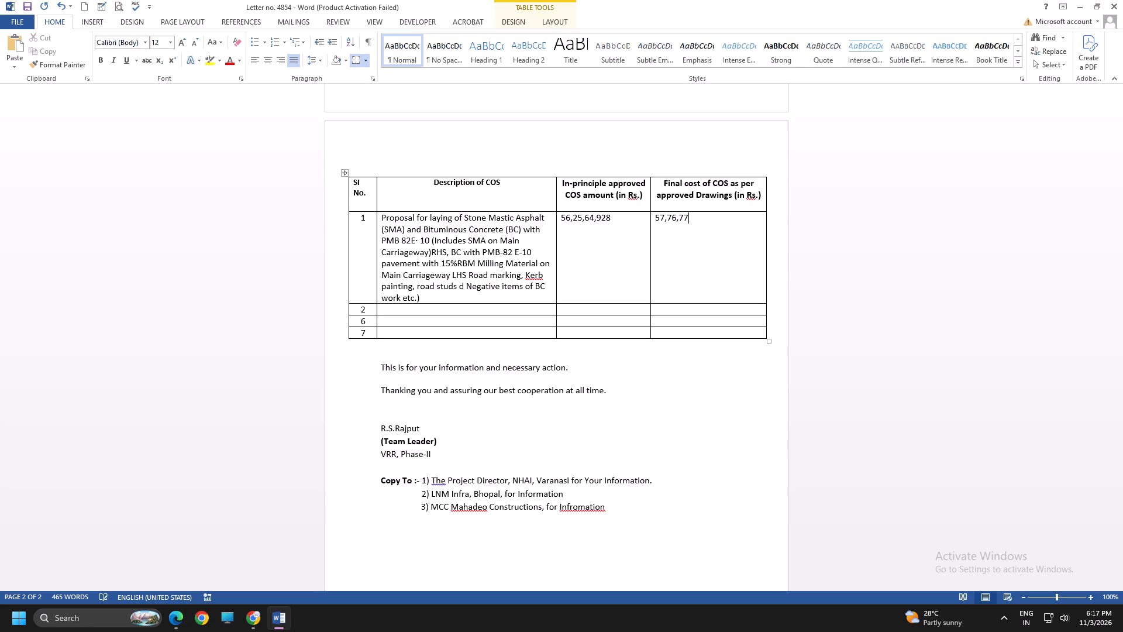
{"action": "type", "text": ",866"}
Enter the in-principle approved amounts 56,25,649 in row 2 and 10,12,61,687 in row 6.
{"action": "left_click", "coordinate": [614, 310]}
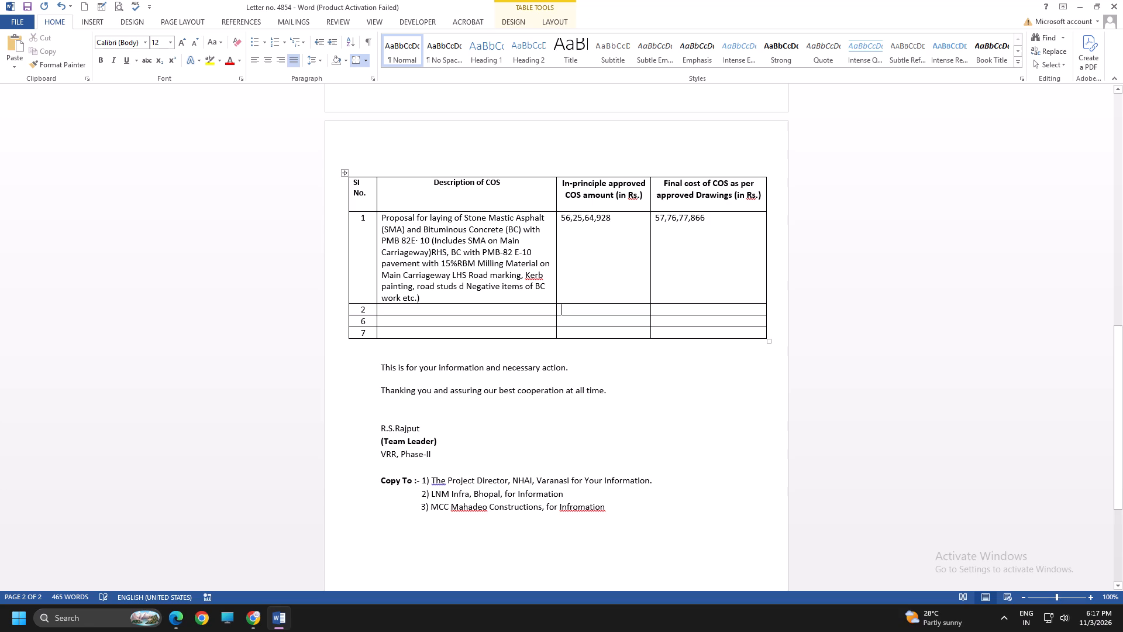
{"action": "type", "text": "56"}
{"action": "key", "text": "comma"}
{"action": "type", "text": "25"}
{"action": "type", "text": ",649"}
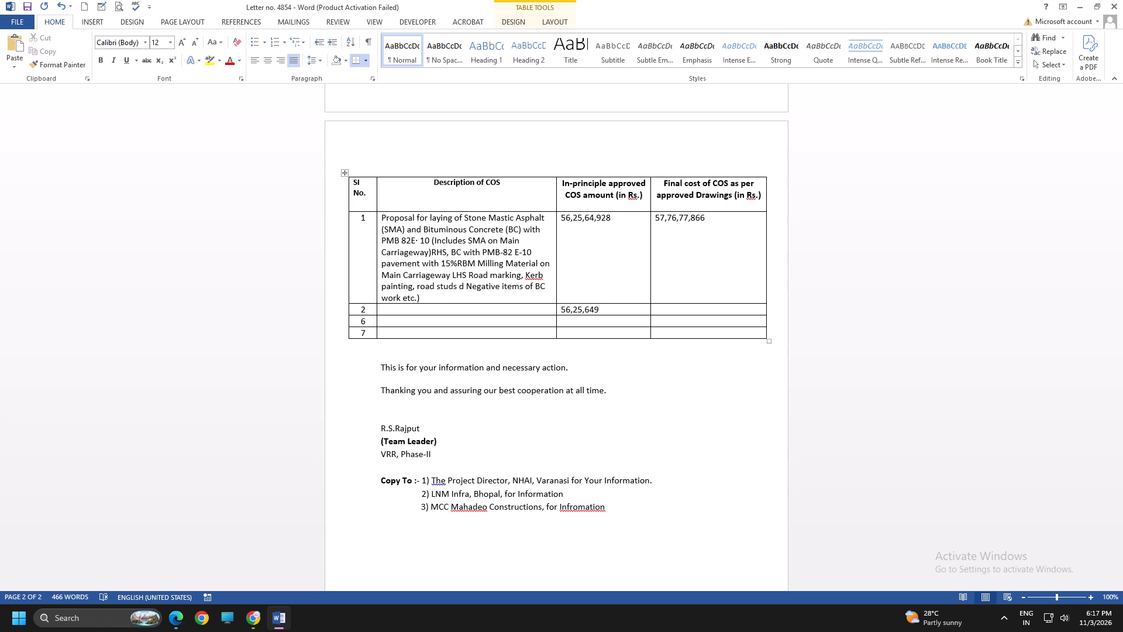
{"action": "left_click", "coordinate": [609, 317]}
{"action": "type", "text": "101"}
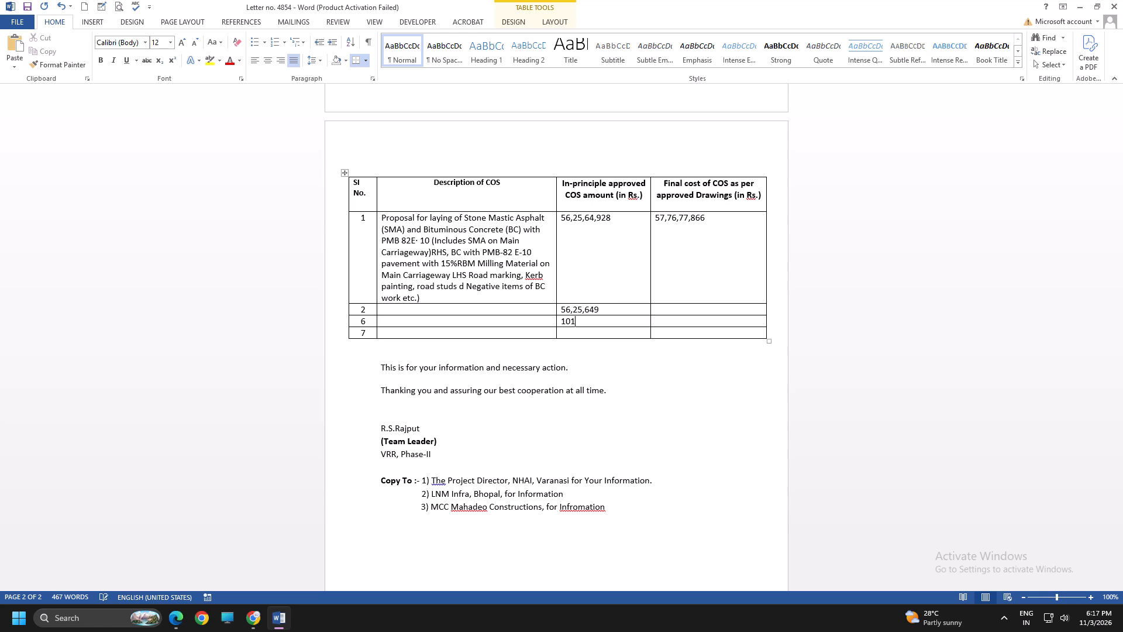
{"action": "key", "text": "BackSpace"}
{"action": "type", "text": ",12"}
{"action": "key", "text": "comma"}
{"action": "type", "text": "61,"}
{"action": "type", "text": "687"}
Enter 57,76,779 as the final cost of COS in row 2.
{"action": "left_click", "coordinate": [693, 306]}
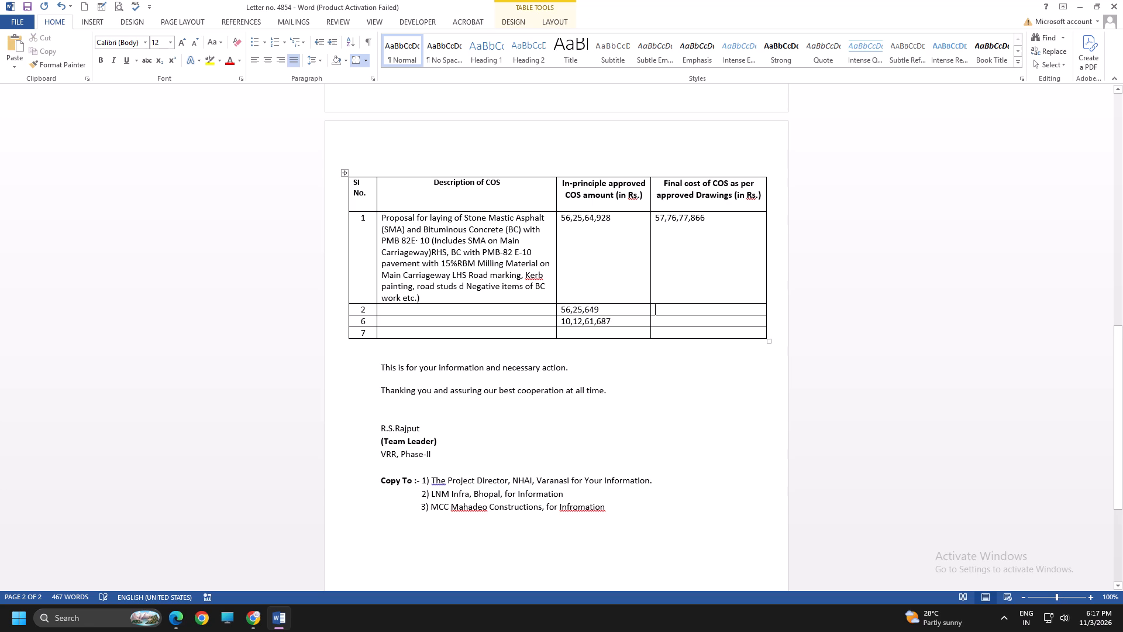
{"action": "type", "text": "57"}
{"action": "type", "text": ",76"}
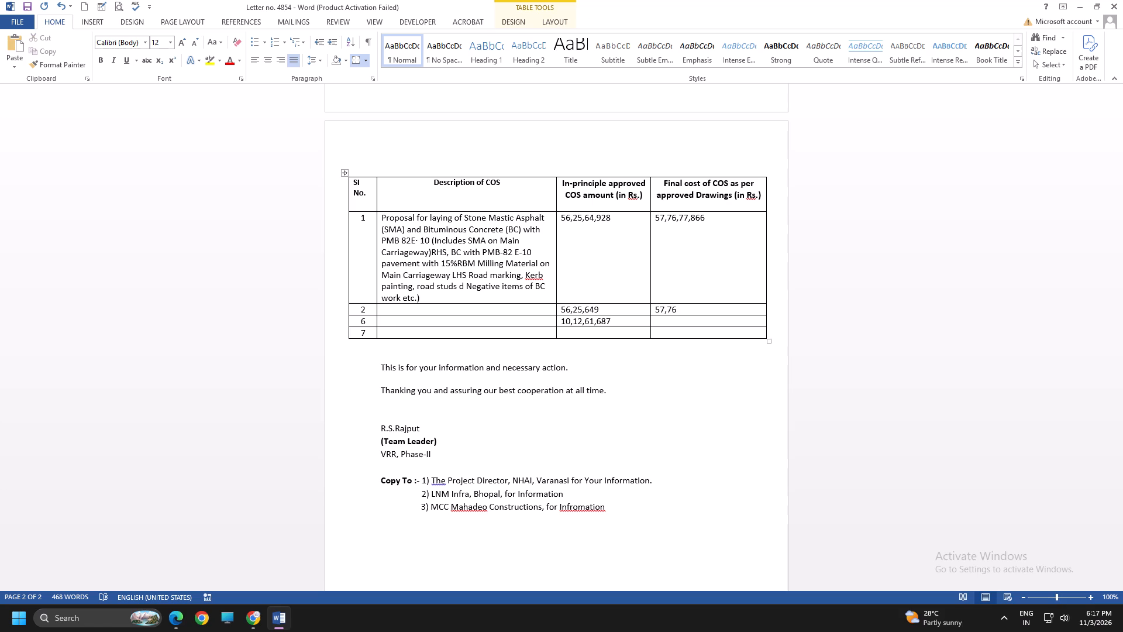
{"action": "type", "text": ",779"}
Enter 10,39,82,016 as the final cost of COS in row 6 of the table.
{"action": "left_click", "coordinate": [690, 323]}
{"action": "key", "text": "1"}
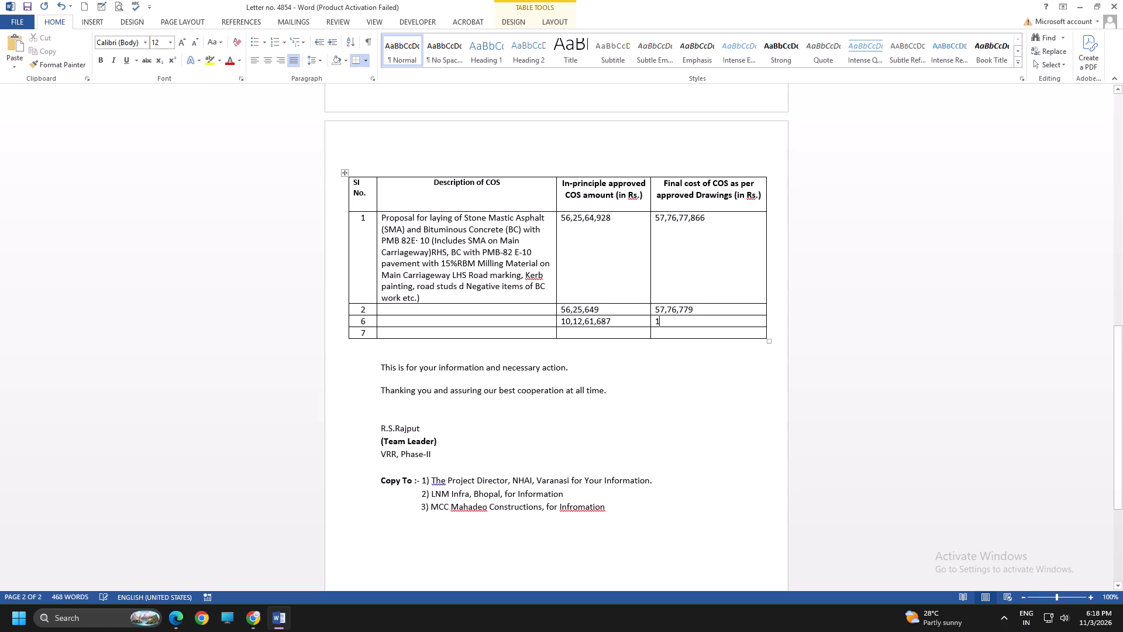
{"action": "type", "text": "0,"}
{"action": "type", "text": "39,82,016"}
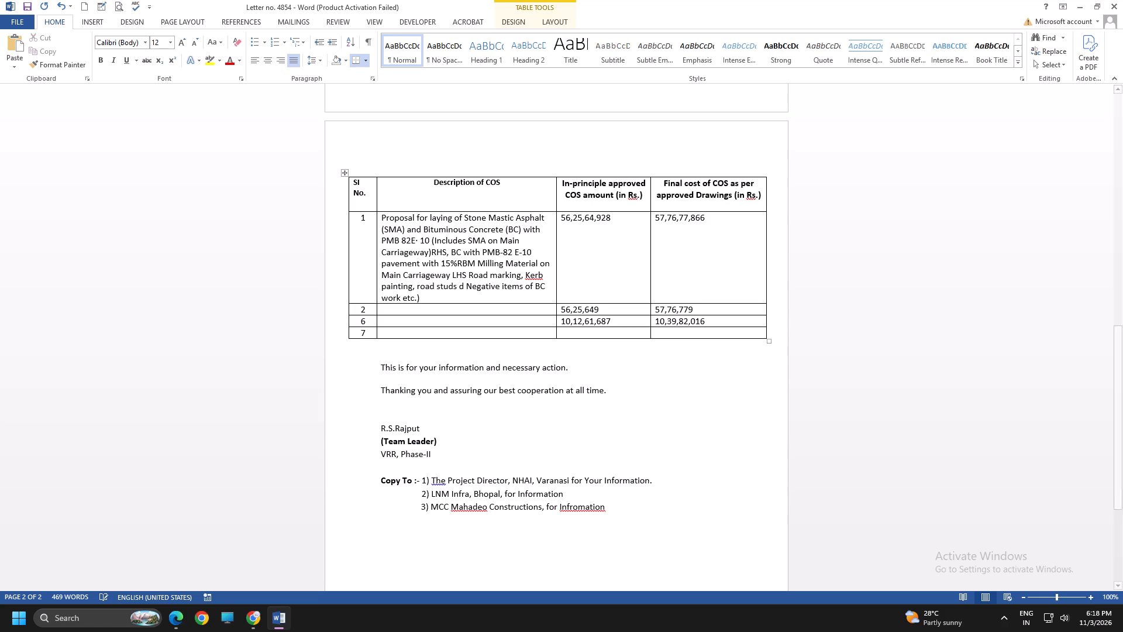
Enter 66,94,52,264 as the in-principle approved COS amount in row 7.
{"action": "left_click", "coordinate": [558, 331]}
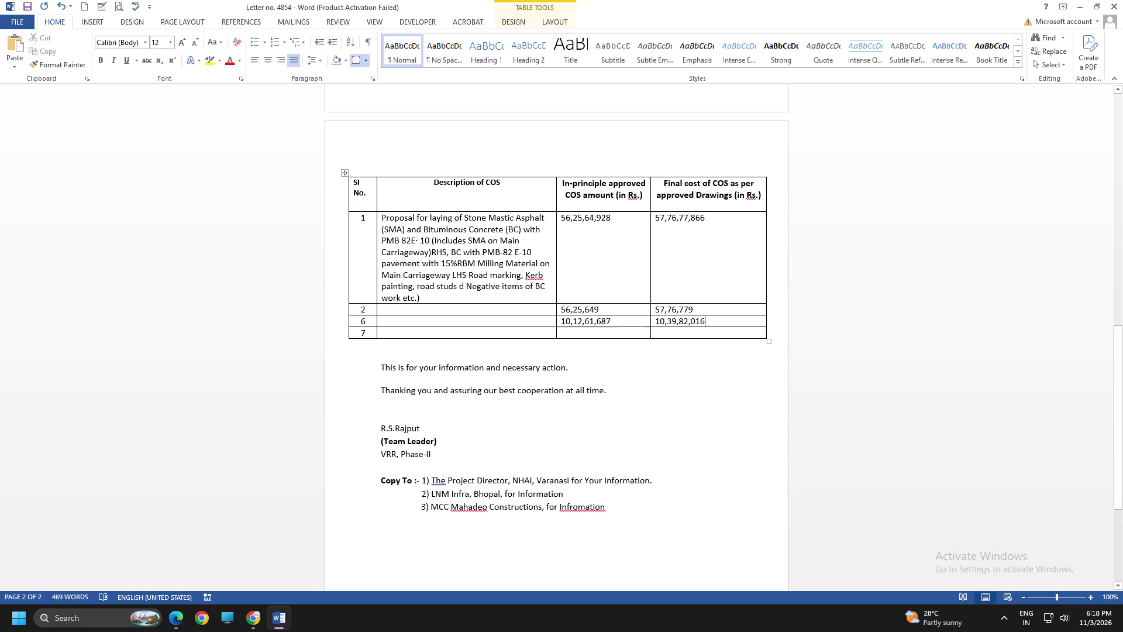
{"action": "left_click", "coordinate": [565, 330]}
{"action": "type", "text": "66"}
{"action": "type", "text": ",9"}
{"action": "key", "text": "4"}
{"action": "key", "text": "comma"}
{"action": "type", "text": "52"}
{"action": "type", "text": ",264"}
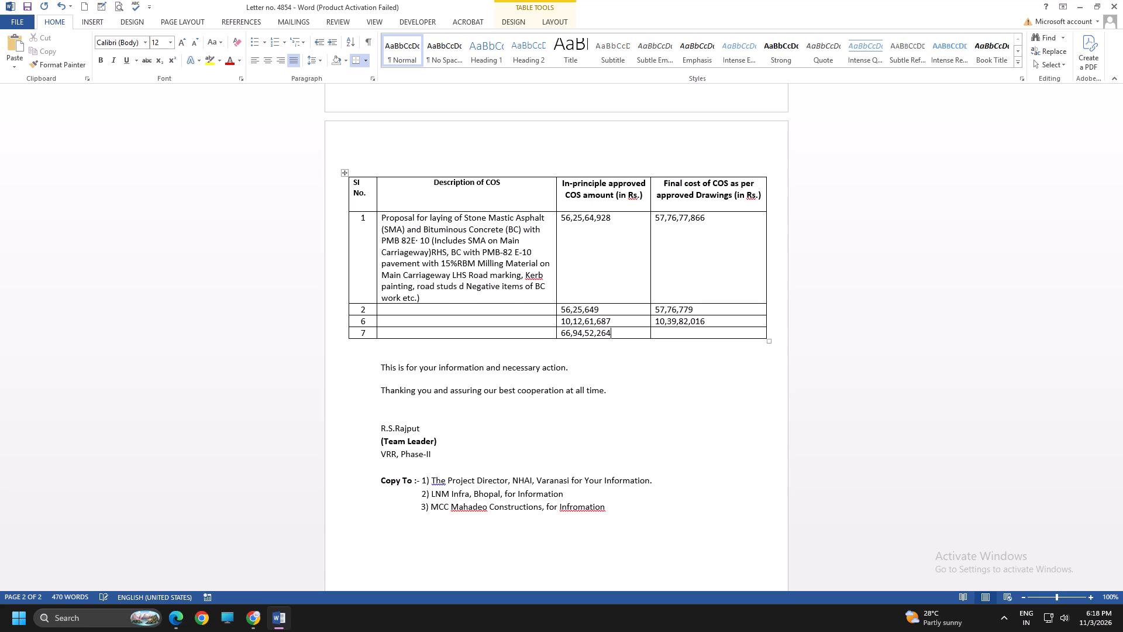
Enter 68,74,36,661 as the final cost of COS in row 7.
{"action": "left_click", "coordinate": [674, 334]}
{"action": "type", "text": "68"}
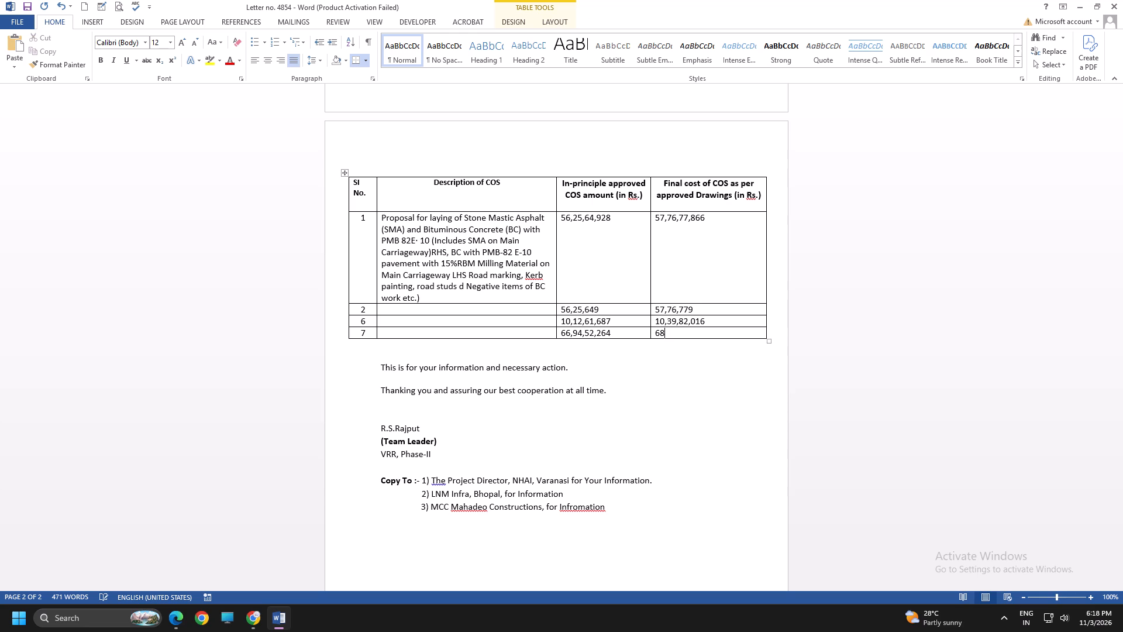
{"action": "key", "text": "comma"}
{"action": "key", "text": "6"}
{"action": "key", "text": "BackSpace"}
{"action": "type", "text": "74"}
{"action": "type", "text": ",36"}
{"action": "key", "text": "comma"}
{"action": "type", "text": "661"}
Right-align all the amounts in the in-principle approved and final cost columns, rows 1 to 7.
{"action": "left_click_drag", "start_coordinate": [561, 334], "coordinate": [590, 333]}
{"action": "left_click", "coordinate": [570, 262]}
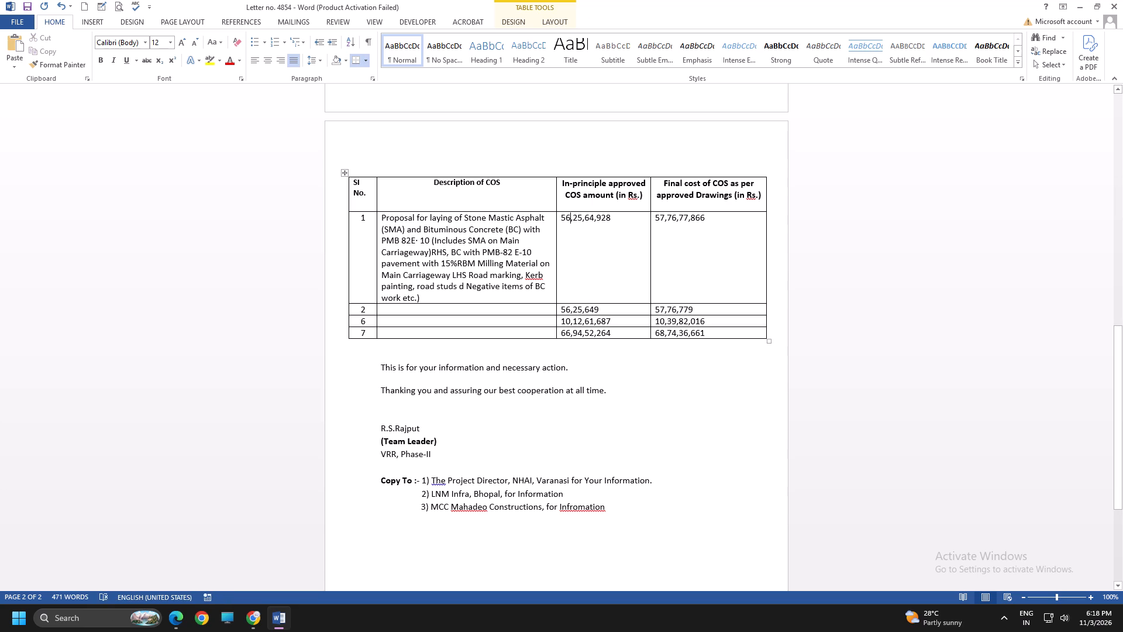
{"action": "left_click_drag", "start_coordinate": [562, 218], "coordinate": [648, 297]}
{"action": "left_click_drag", "start_coordinate": [648, 297], "coordinate": [680, 335]}
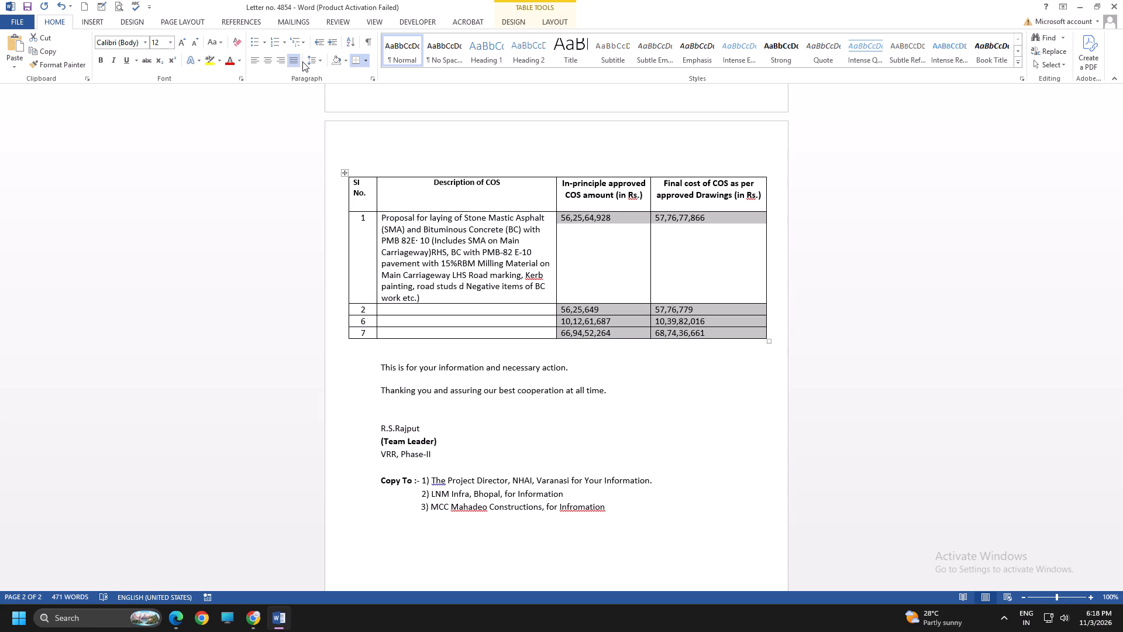
{"action": "left_click", "coordinate": [280, 61]}
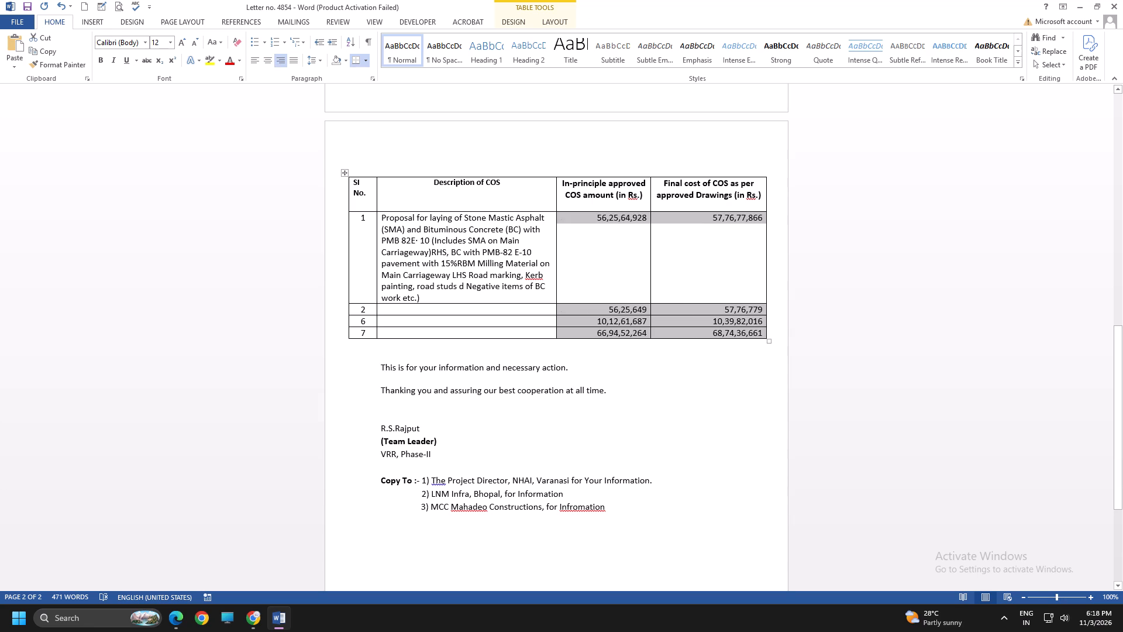
{"action": "left_click", "coordinate": [602, 258]}
Make both amounts in row 7 of the COS table bold.
{"action": "left_click_drag", "start_coordinate": [590, 331], "coordinate": [732, 335]}
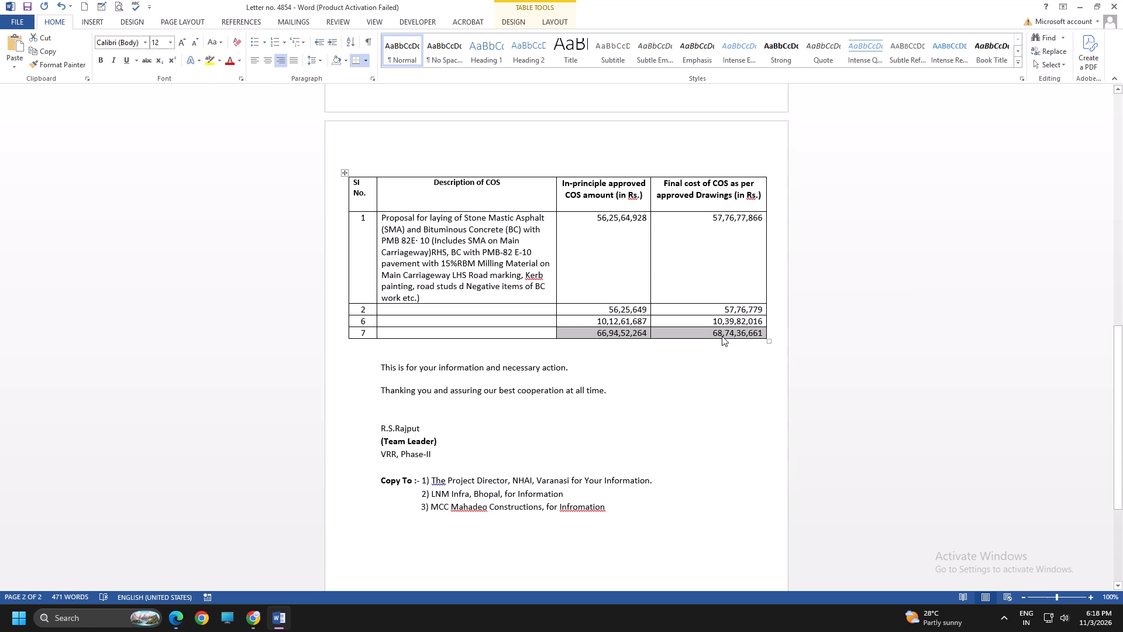
{"action": "right_click", "coordinate": [722, 336]}
{"action": "left_click", "coordinate": [725, 317]}
{"action": "left_click", "coordinate": [693, 378]}
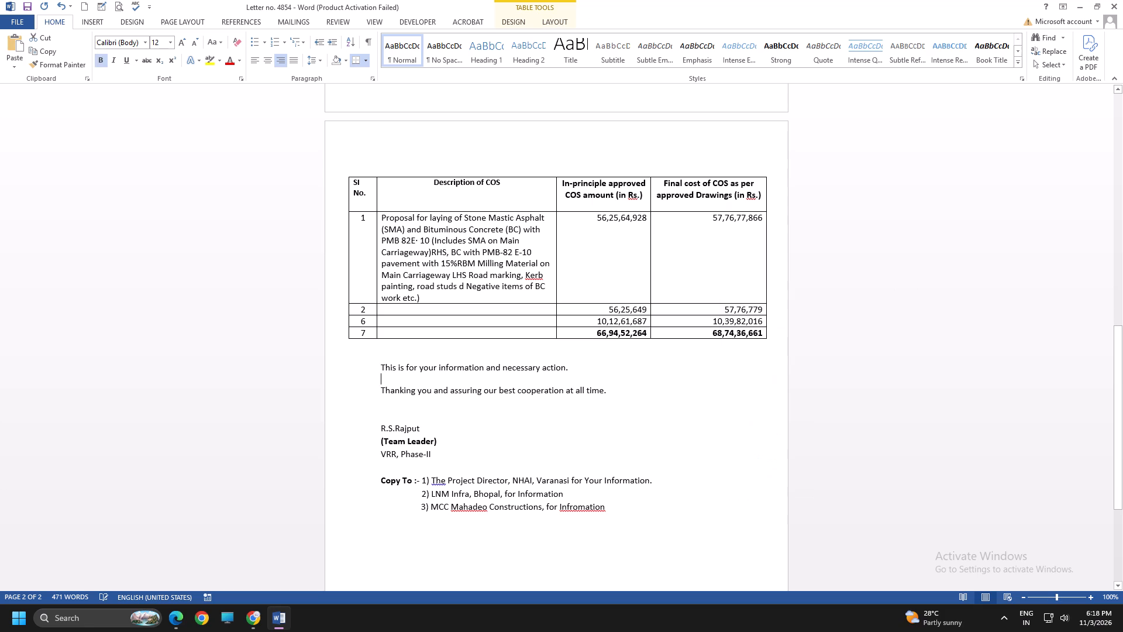
Enter "Labour cess @1% (on Col. 1)" as the description of COS in row 2.
{"action": "left_click", "coordinate": [428, 336]}
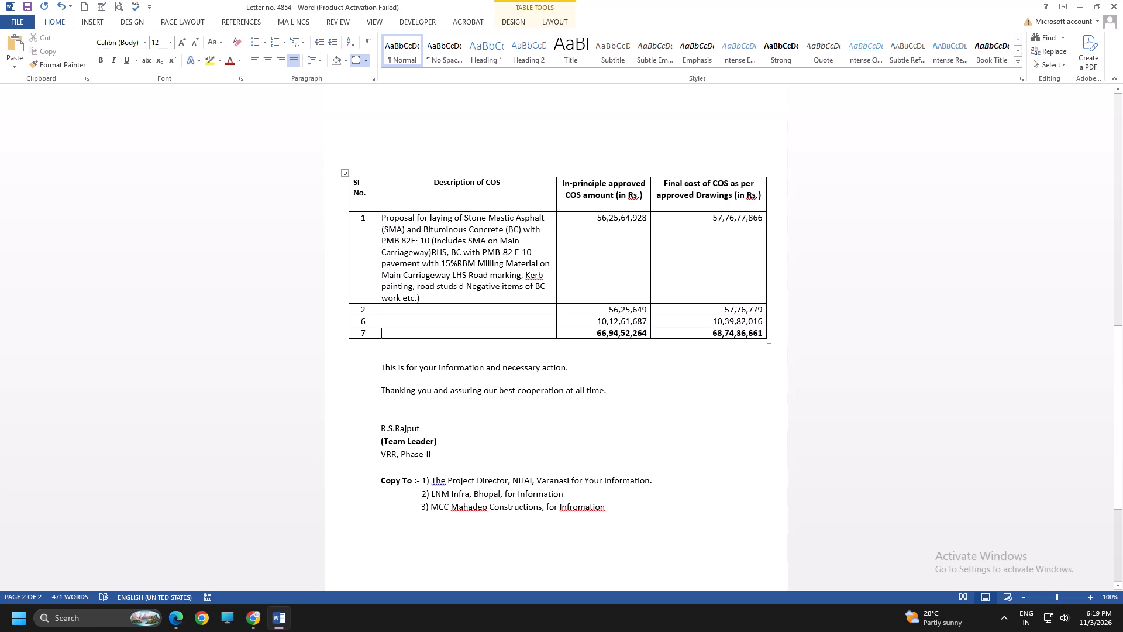
{"action": "left_click", "coordinate": [404, 311]}
{"action": "type", "text": "abour cess"}
{"action": "key", "text": "space"}
{"action": "type", "text": "@1"}
{"action": "key", "text": "shift+percent"}
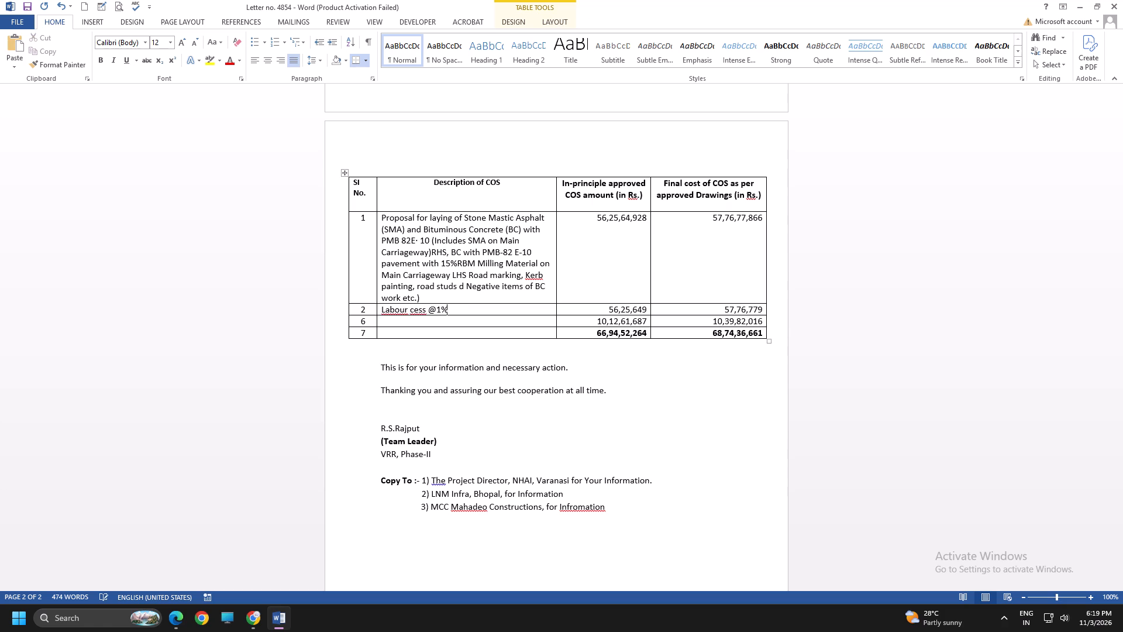
{"action": "key", "text": "space"}
{"action": "type", "text": "()"}
{"action": "key", "text": "Left"}
{"action": "type", "text": "on"}
{"action": "key", "text": "space"}
{"action": "type", "text": "ol"}
{"action": "type", "text": ". 1"}
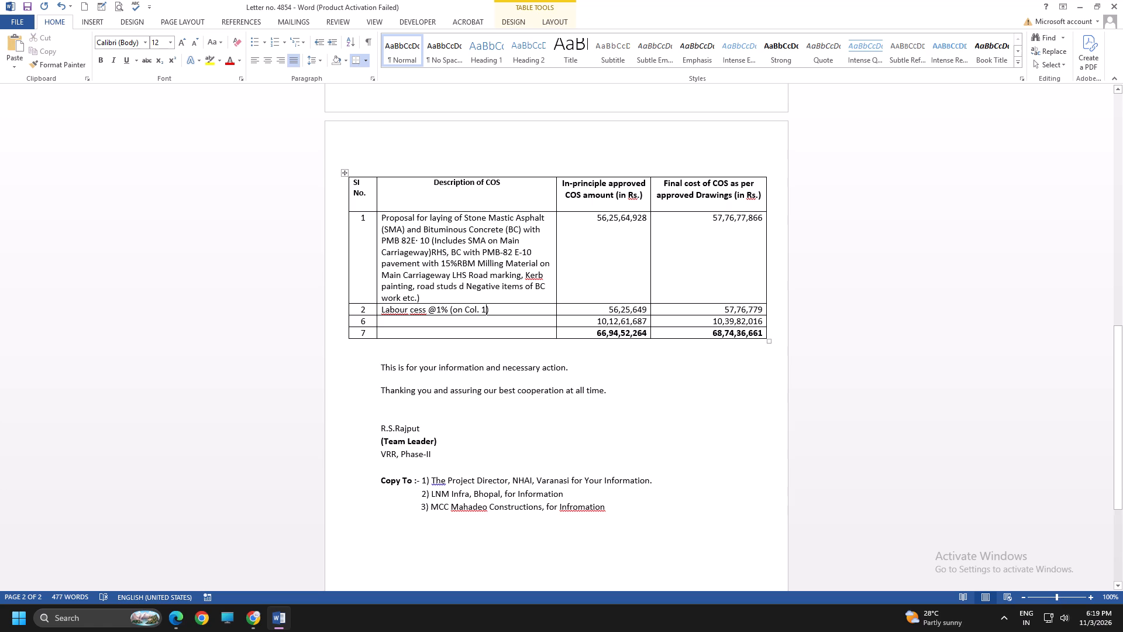
Capitalise the first letter of "cess" in row 2's description so it reads "Labour Cess".
{"action": "left_click", "coordinate": [412, 311]}
{"action": "key", "text": "BackSpace"}
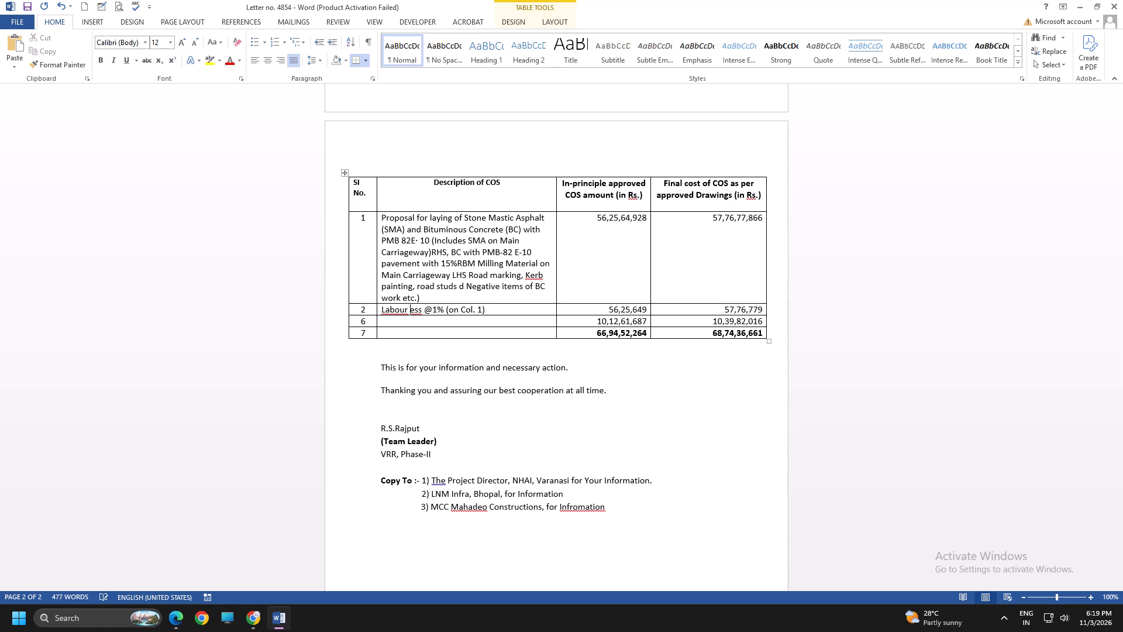
{"action": "key", "text": "c"}
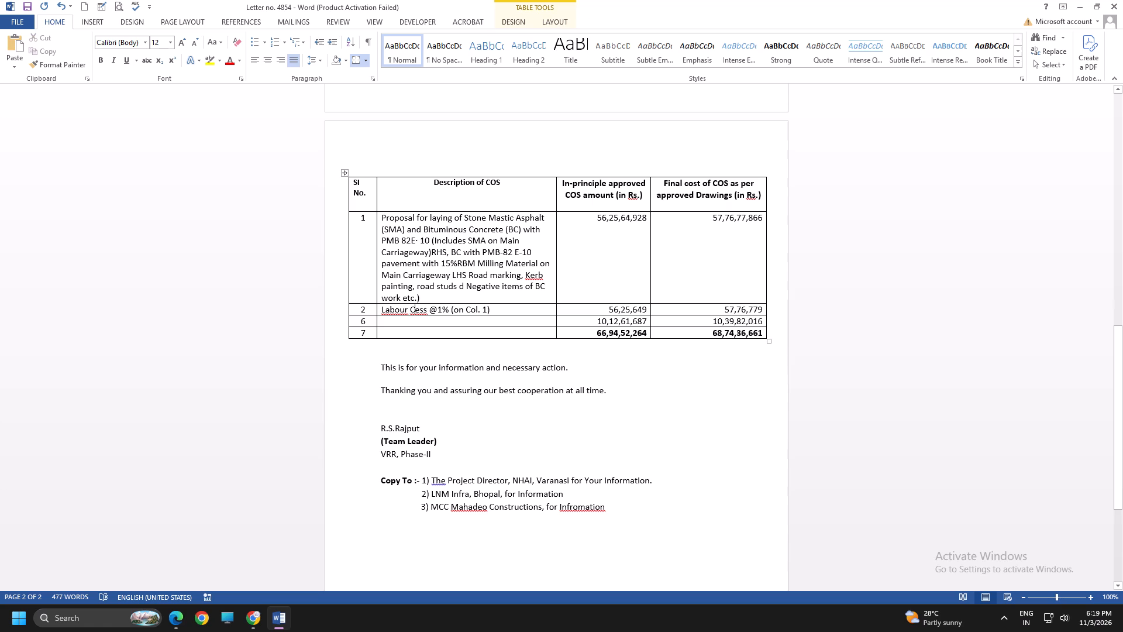
Enter "GST @ 18% (on Col. 4)" as the description of COS in row 6.
{"action": "left_click", "coordinate": [451, 320]}
{"action": "key", "text": "g"}
{"action": "type", "text": "GST"}
{"action": "key", "text": "space"}
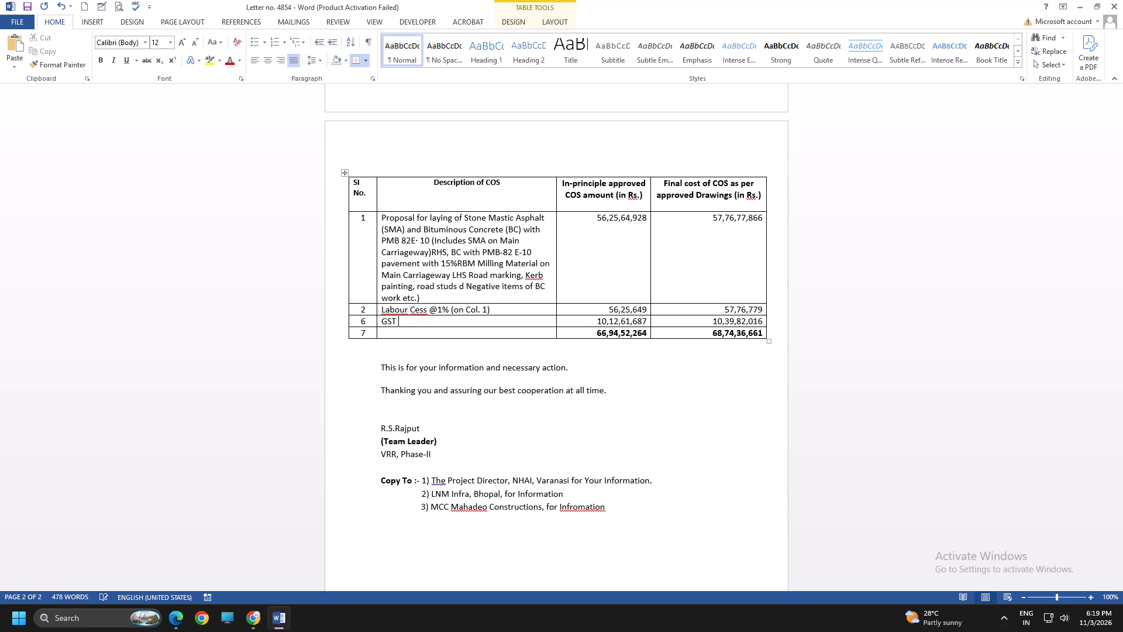
{"action": "key", "text": "shift+at"}
{"action": "key", "text": "space"}
{"action": "type", "text": "18"}
{"action": "key", "text": "shift+percent"}
{"action": "key", "text": "space"}
{"action": "type", "text": "()"}
{"action": "key", "text": "Left"}
{"action": "key", "text": "o"}
{"action": "key", "text": "BackSpace"}
{"action": "type", "text": "on"}
{"action": "key", "text": "space"}
{"action": "key", "text": "c"}
{"action": "type", "text": "ol."}
{"action": "key", "text": "space"}
{"action": "key", "text": "4"}
Enter "Grand Total (Col.4 + Col.5 + Col.6)" as the description of COS in row 7.
{"action": "left_click", "coordinate": [385, 333]}
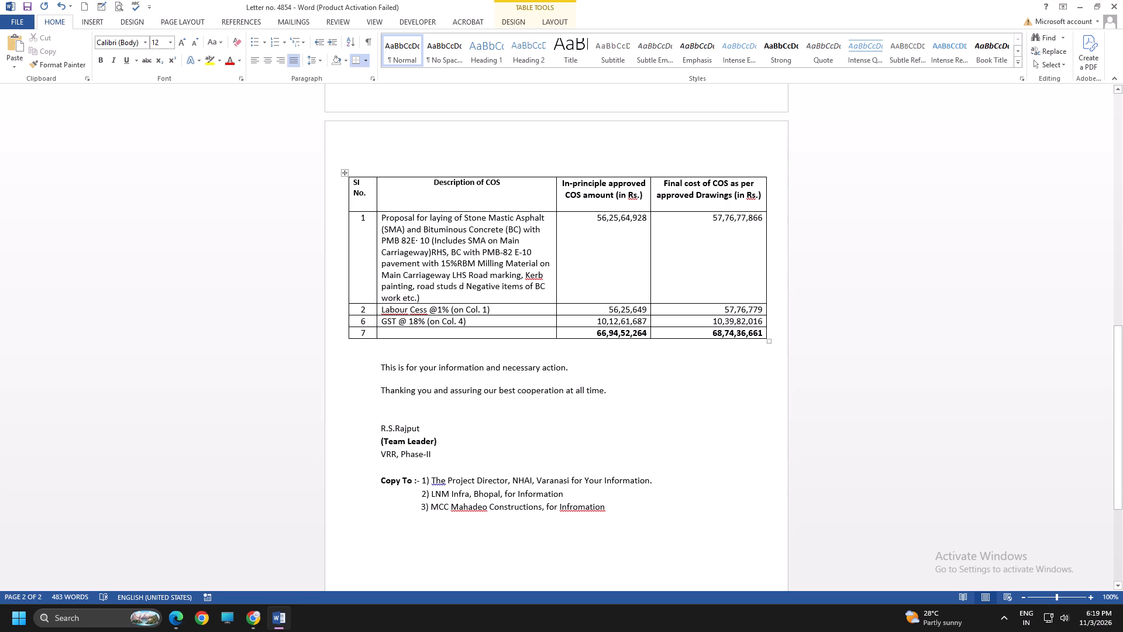
{"action": "key", "text": "BackSpace"}
{"action": "key", "text": "g"}
{"action": "key", "text": "BackSpace"}
{"action": "type", "text": "ota"}
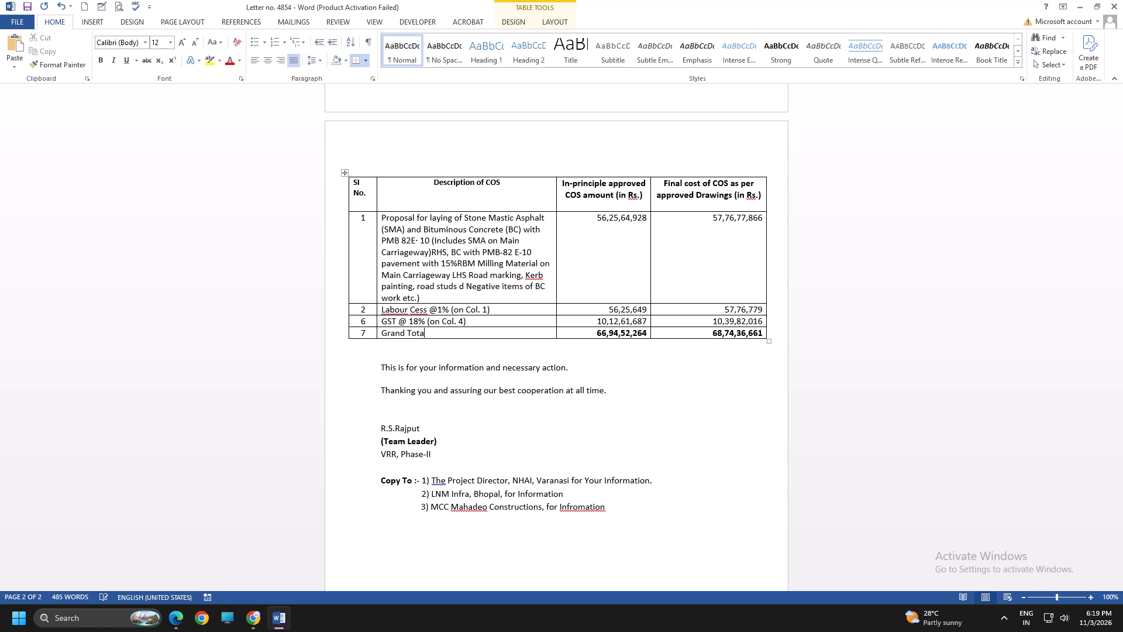
{"action": "key", "text": "l"}
{"action": "key", "text": "space"}
{"action": "type", "text": "()"}
{"action": "key", "text": "Left"}
{"action": "type", "text": "ol"}
{"action": "type", "text": ".4"}
{"action": "key", "text": "space"}
{"action": "key", "text": "shift+plus"}
{"action": "key", "text": "space"}
{"action": "key", "text": "c"}
{"action": "key", "text": "BackSpace"}
{"action": "type", "text": "ol"}
{"action": "type", "text": ".5"}
{"action": "key", "text": "space"}
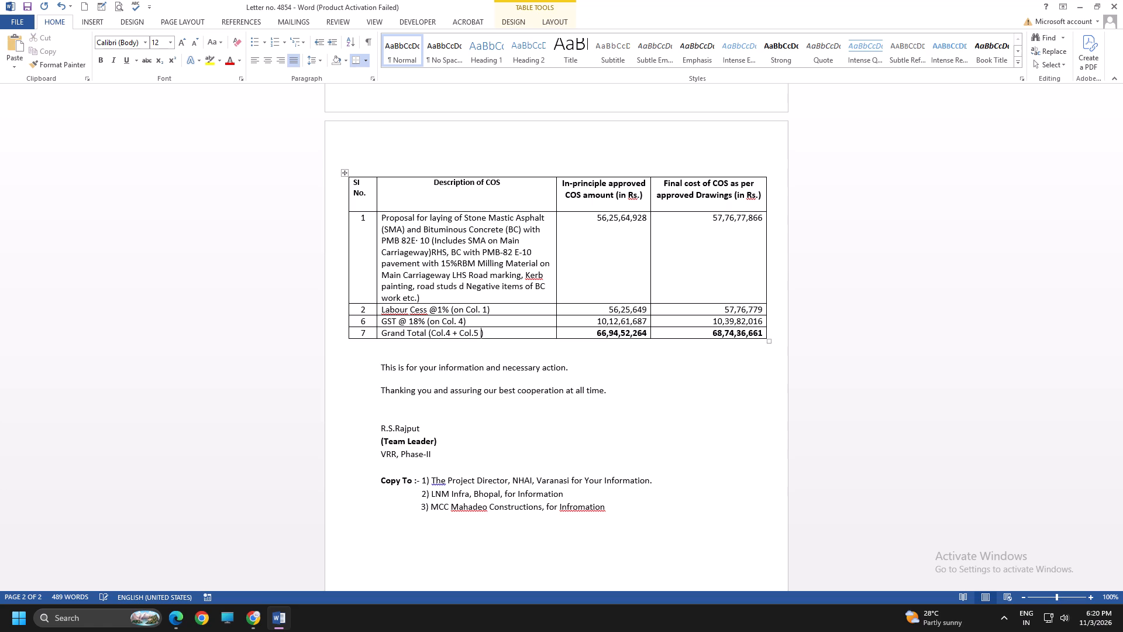
{"action": "type", "text": "+"}
{"action": "key", "text": "space"}
{"action": "type", "text": "ol."}
{"action": "key", "text": "6"}
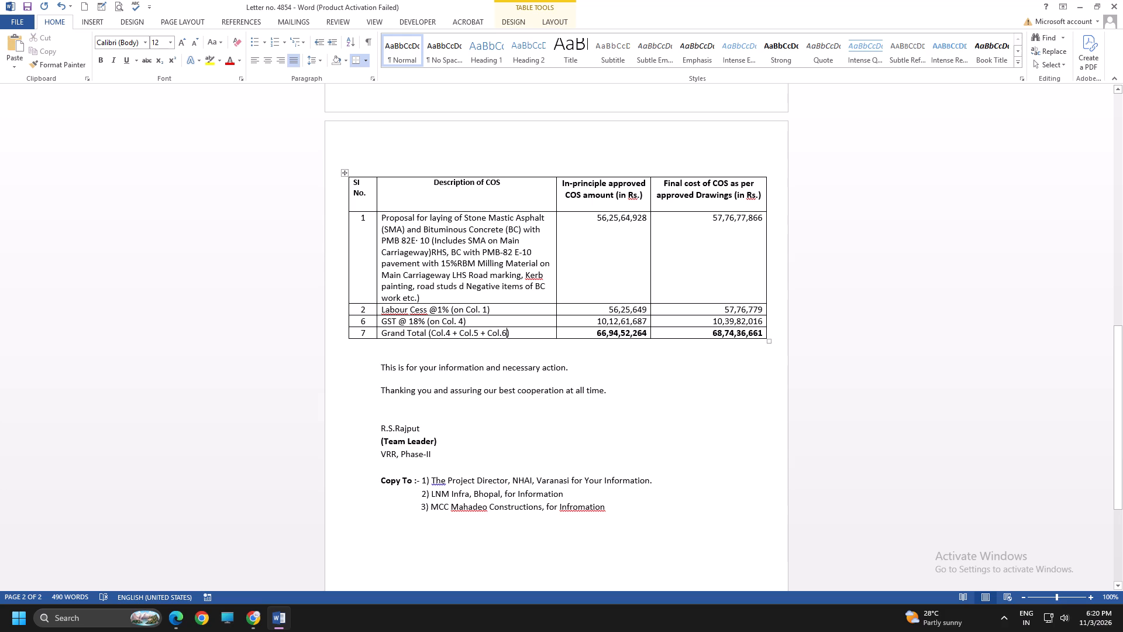
Make the Grand Total description in row 7 of the COS table bold.
{"action": "left_click", "coordinate": [381, 334]}
{"action": "left_click", "coordinate": [390, 318]}
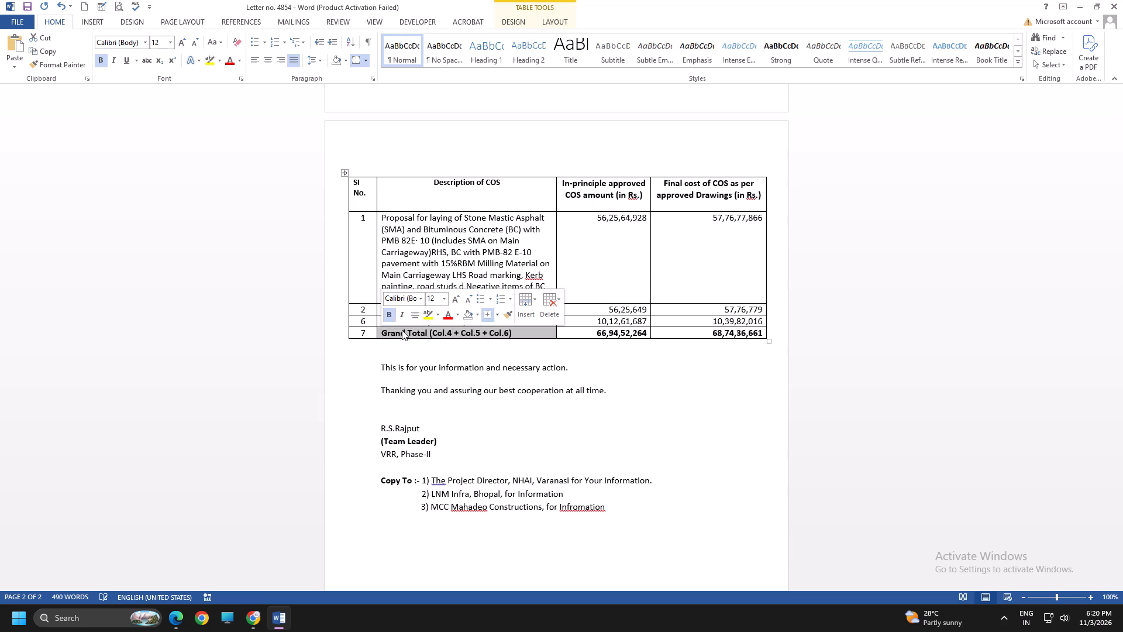
{"action": "left_click", "coordinate": [491, 356]}
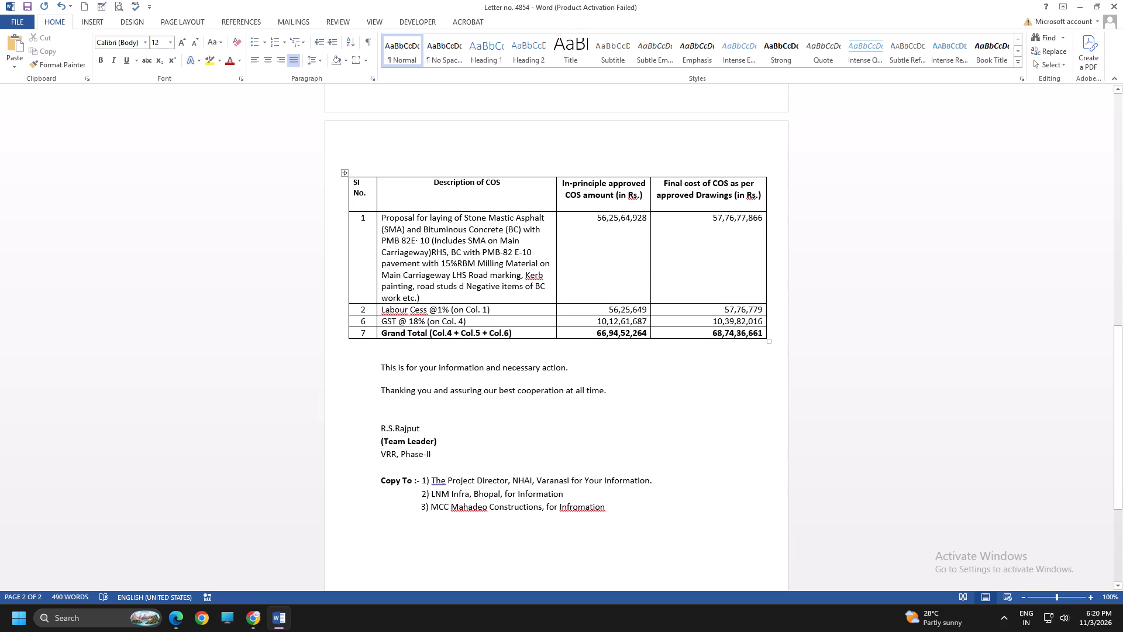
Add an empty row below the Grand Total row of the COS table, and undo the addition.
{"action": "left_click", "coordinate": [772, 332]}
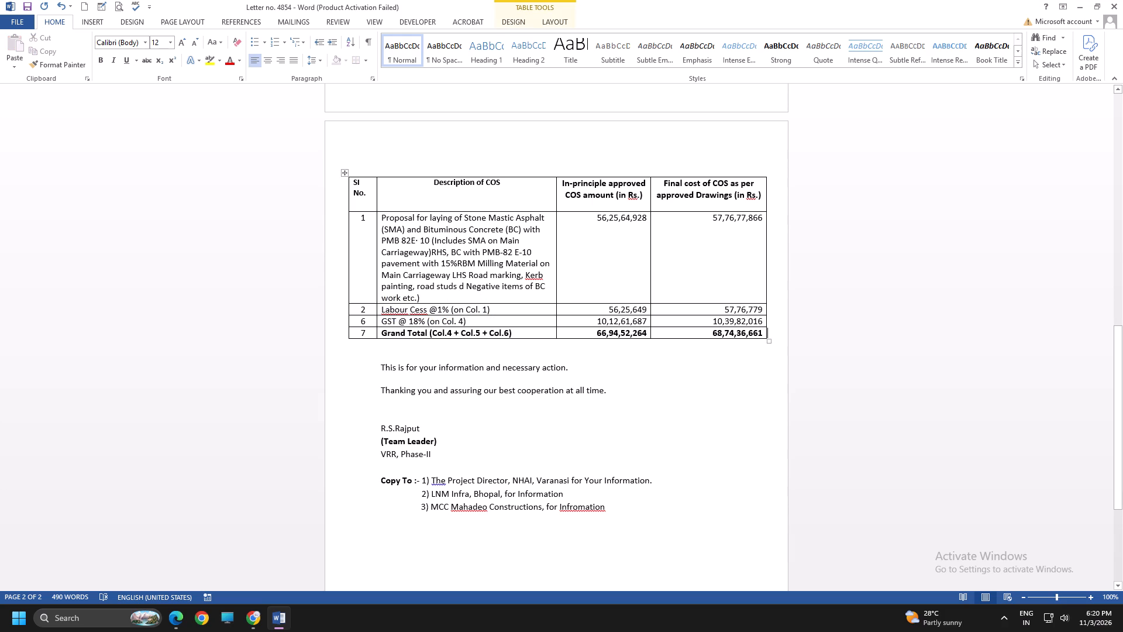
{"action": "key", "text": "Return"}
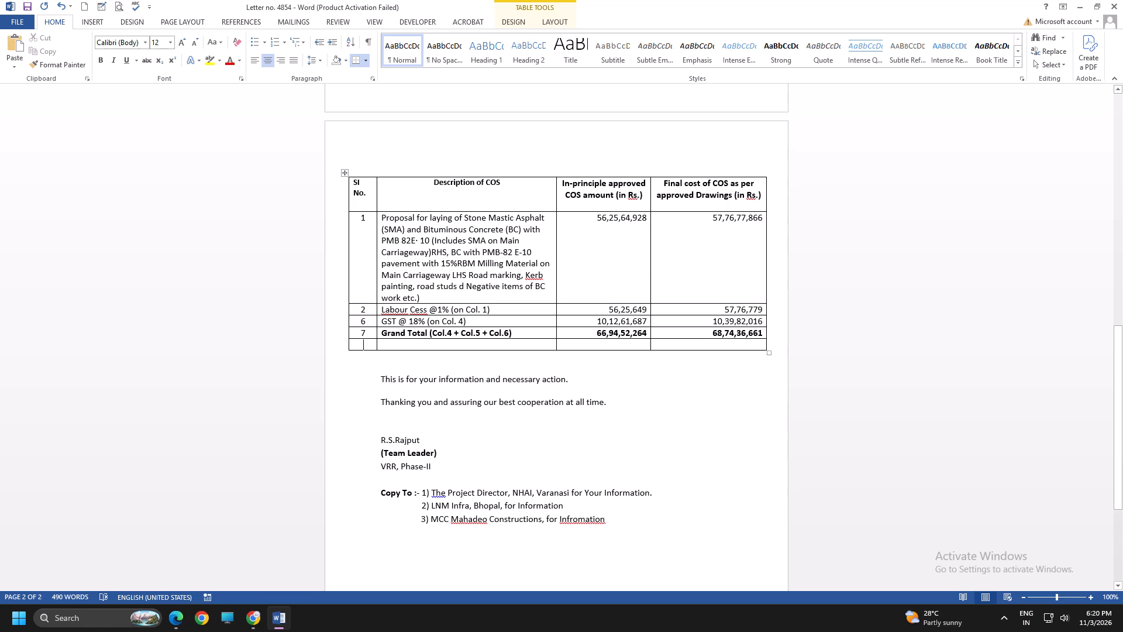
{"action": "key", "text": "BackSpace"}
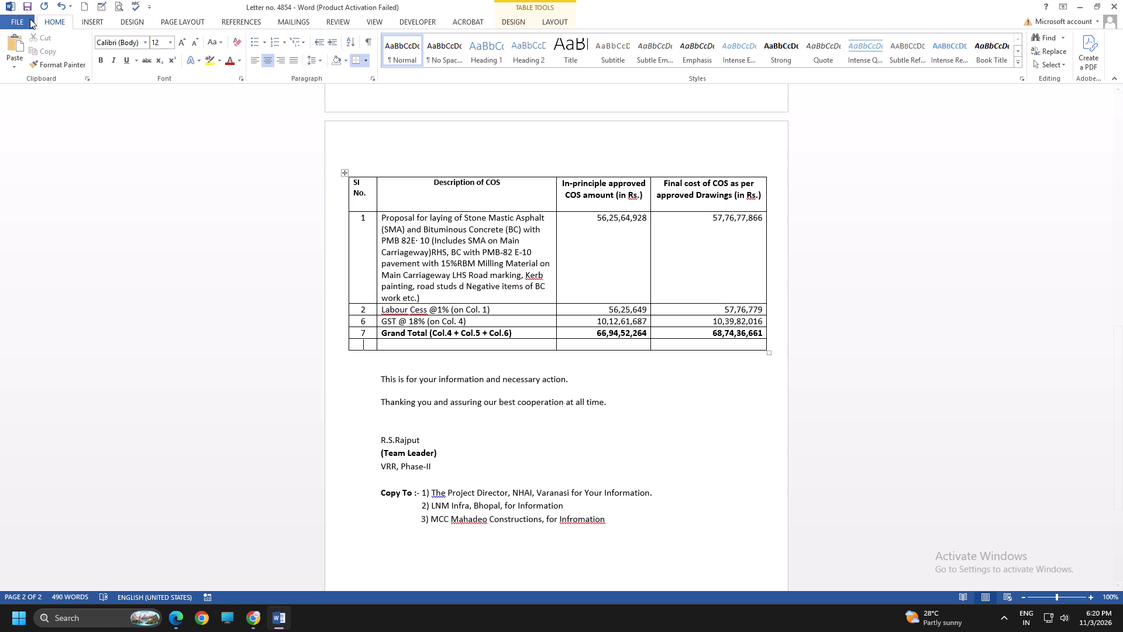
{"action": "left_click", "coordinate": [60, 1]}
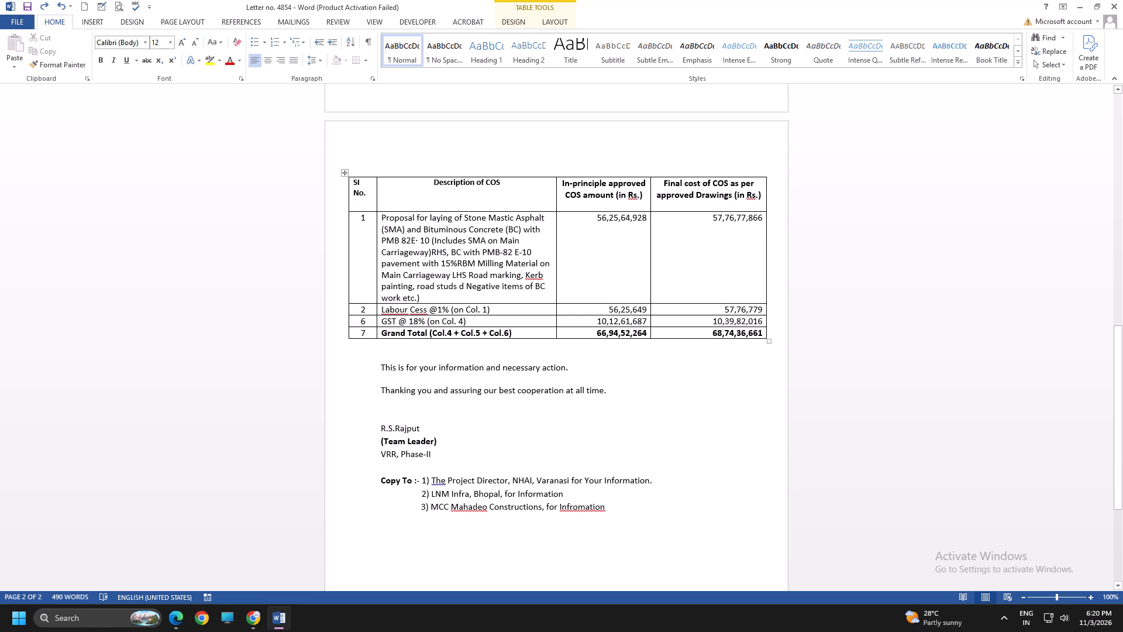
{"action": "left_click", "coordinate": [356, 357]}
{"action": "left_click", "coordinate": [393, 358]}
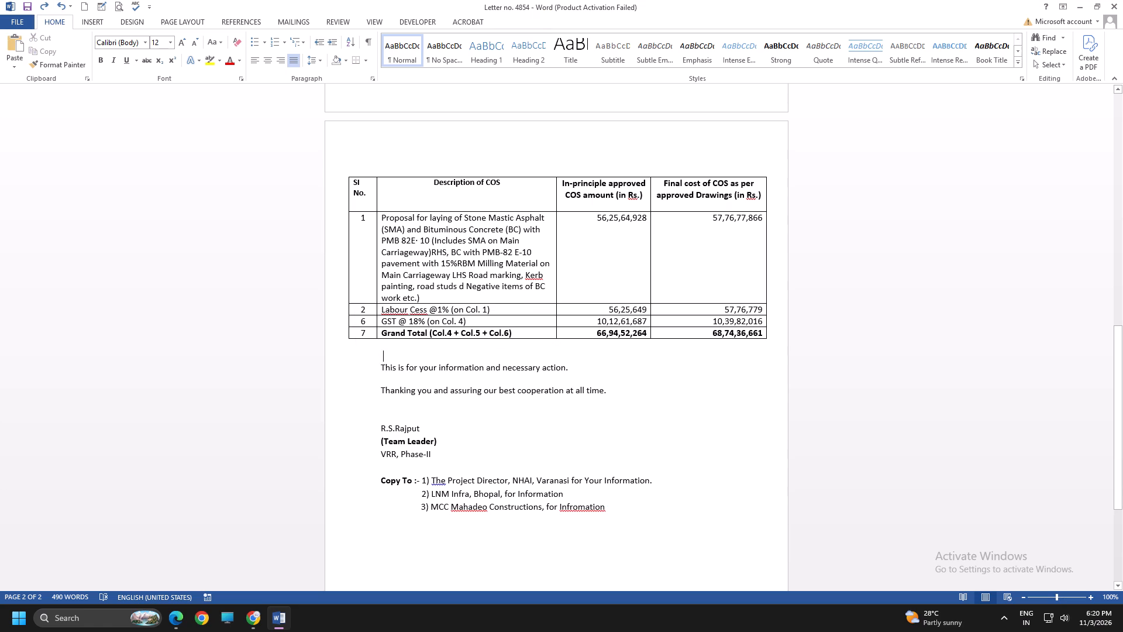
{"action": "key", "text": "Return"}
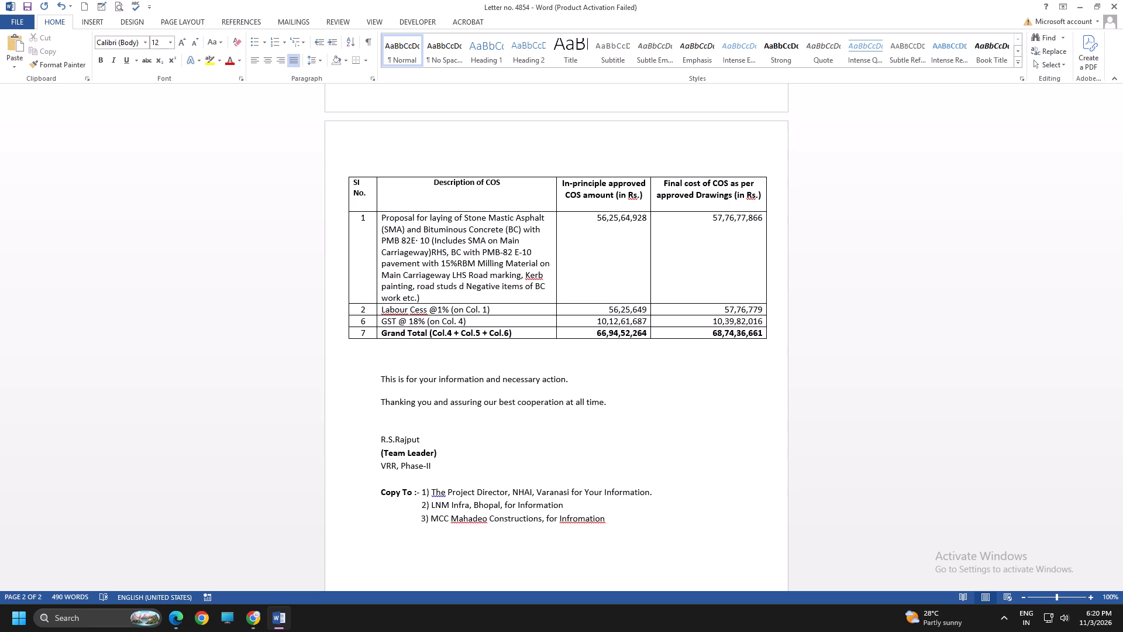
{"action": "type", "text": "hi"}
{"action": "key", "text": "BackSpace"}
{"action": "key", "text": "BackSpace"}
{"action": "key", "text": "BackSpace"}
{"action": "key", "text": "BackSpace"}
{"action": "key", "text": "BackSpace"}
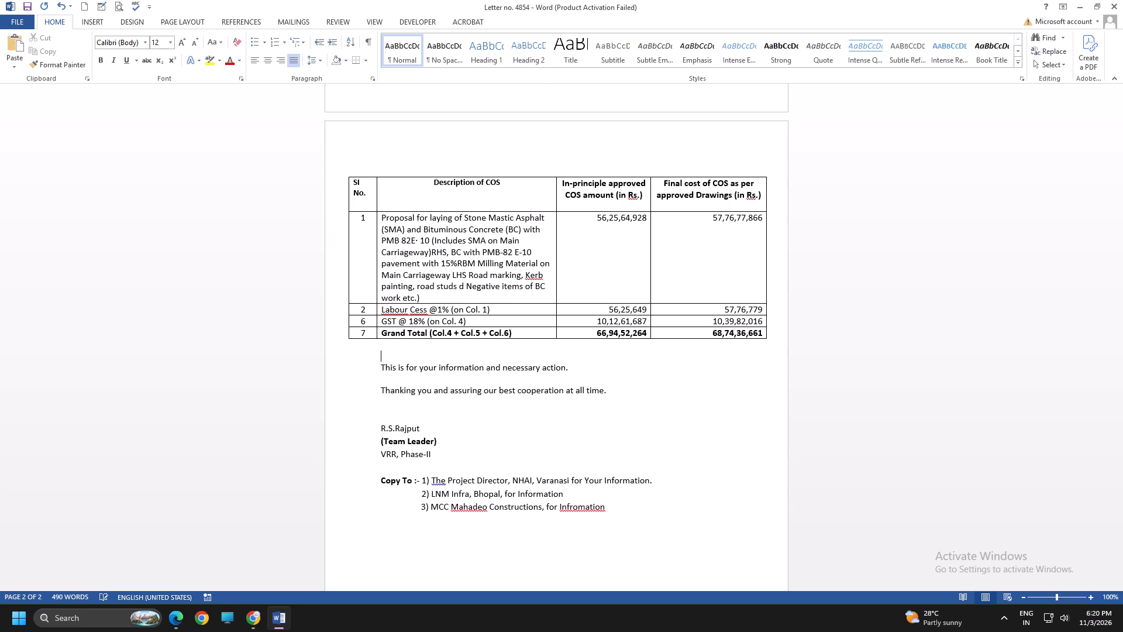
Remove the extra blank line between the COS table and the sentence "This is for your information and necessary action.".
{"action": "key", "text": "BackSpace"}
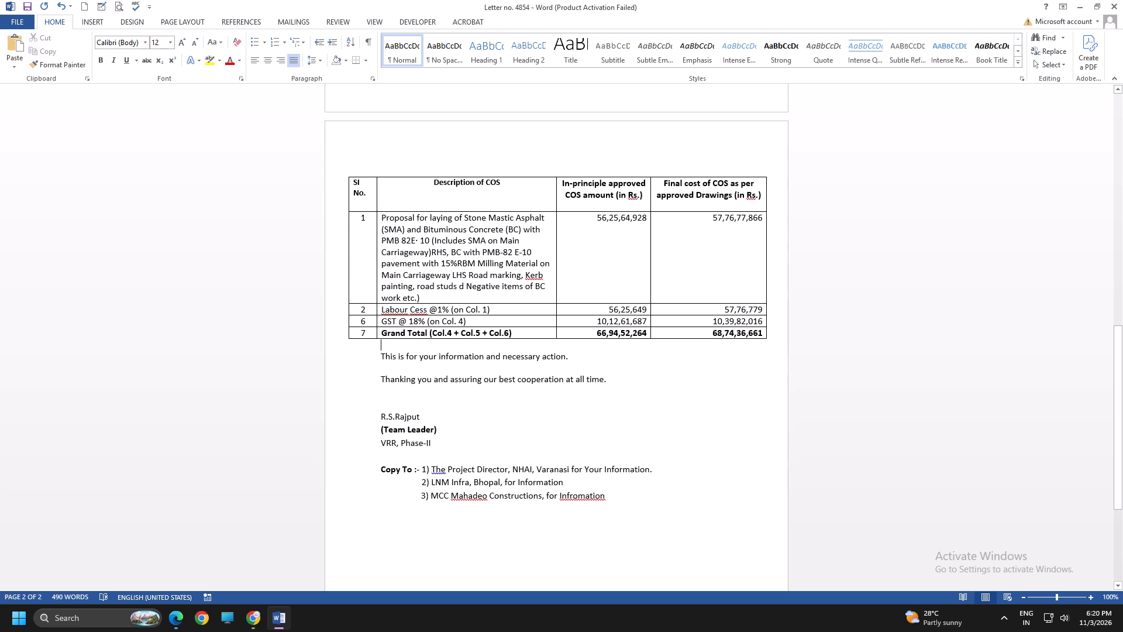
Extend the information sentence below the table so it ends with "necessary action as per Nhai Policy Guidelines & Contract Agreement.".
{"action": "left_click", "coordinate": [567, 358]}
{"action": "key", "text": "BackSpace"}
{"action": "key", "text": "space"}
{"action": "type", "text": "as per"}
{"action": "key", "text": "space"}
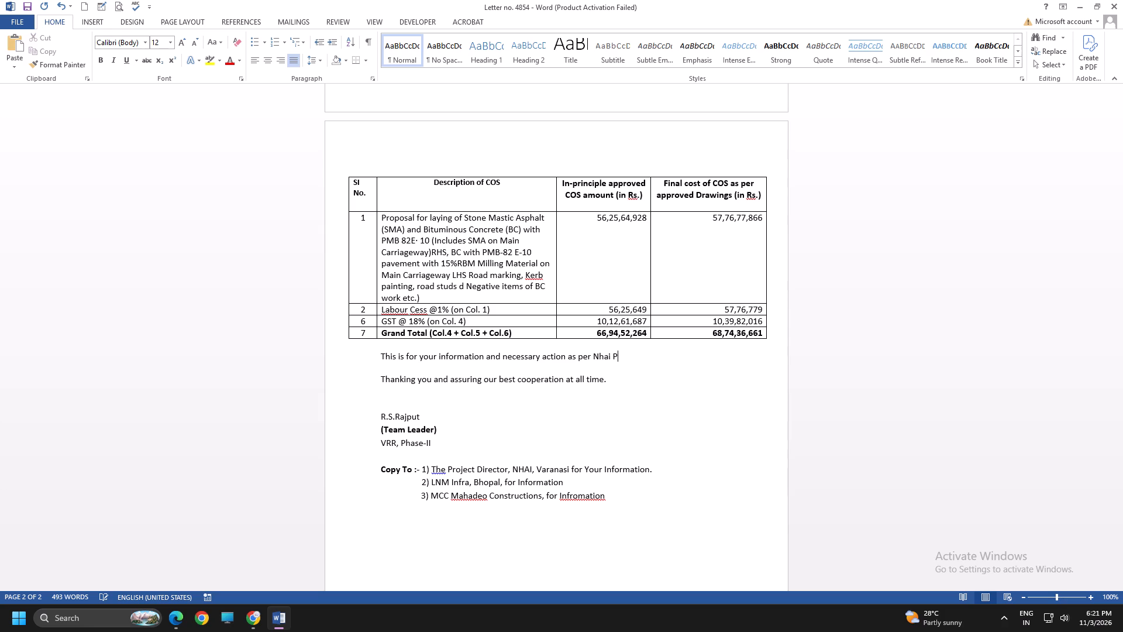
{"action": "type", "text": "oloi"}
{"action": "key", "text": "BackSpace"}
{"action": "key", "text": "BackSpace"}
{"action": "type", "text": "icy"}
{"action": "key", "text": "space"}
{"action": "key", "text": "f"}
{"action": "type", "text": "&"}
{"action": "key", "text": "space"}
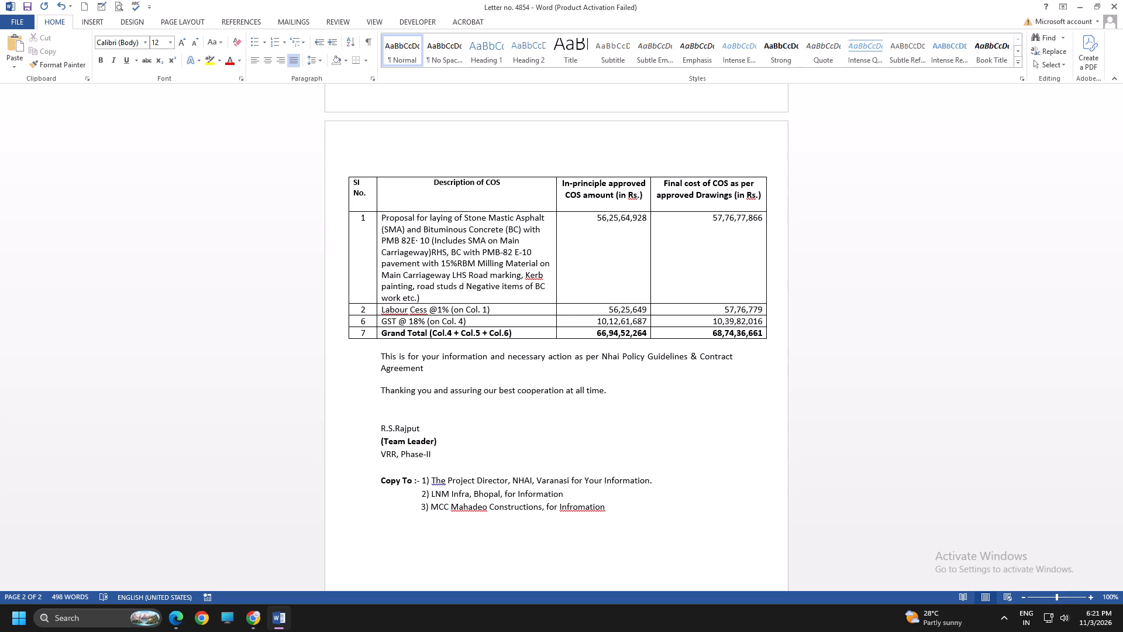
{"action": "key", "text": "period"}
Save the letter.
{"action": "left_click", "coordinate": [32, 6]}
Open the numbering formats for the paragraph on page 1 starting "Accordingly Authority Engineer issues COS order".
{"action": "scroll", "coordinate": [392, 257], "scroll_direction": "up", "scroll_amount": 17}
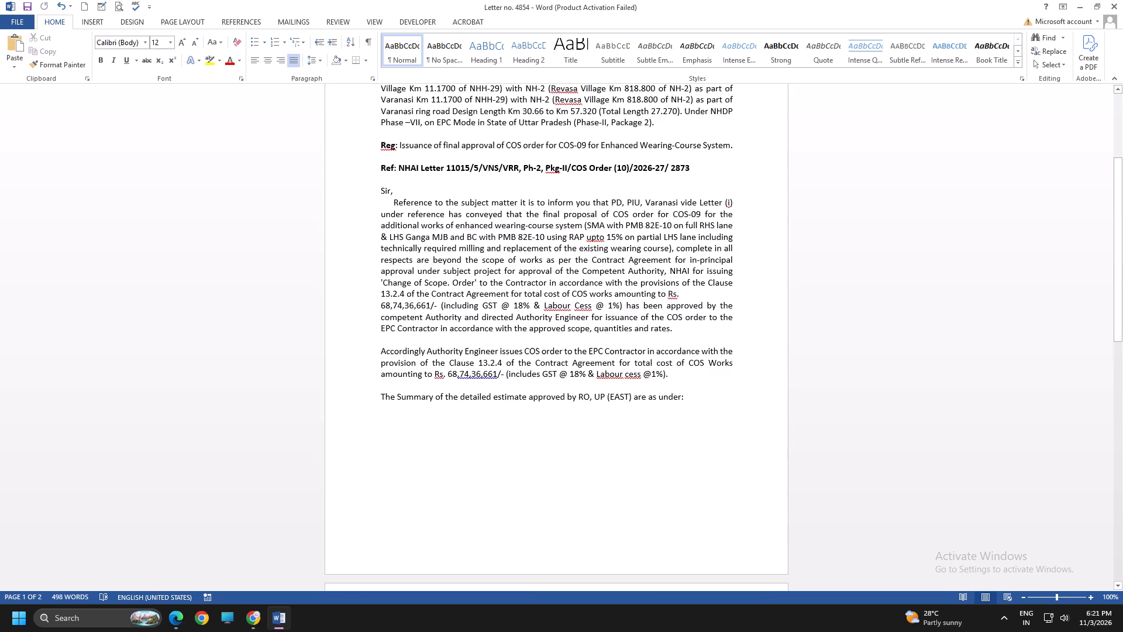
{"action": "left_click", "coordinate": [381, 363]}
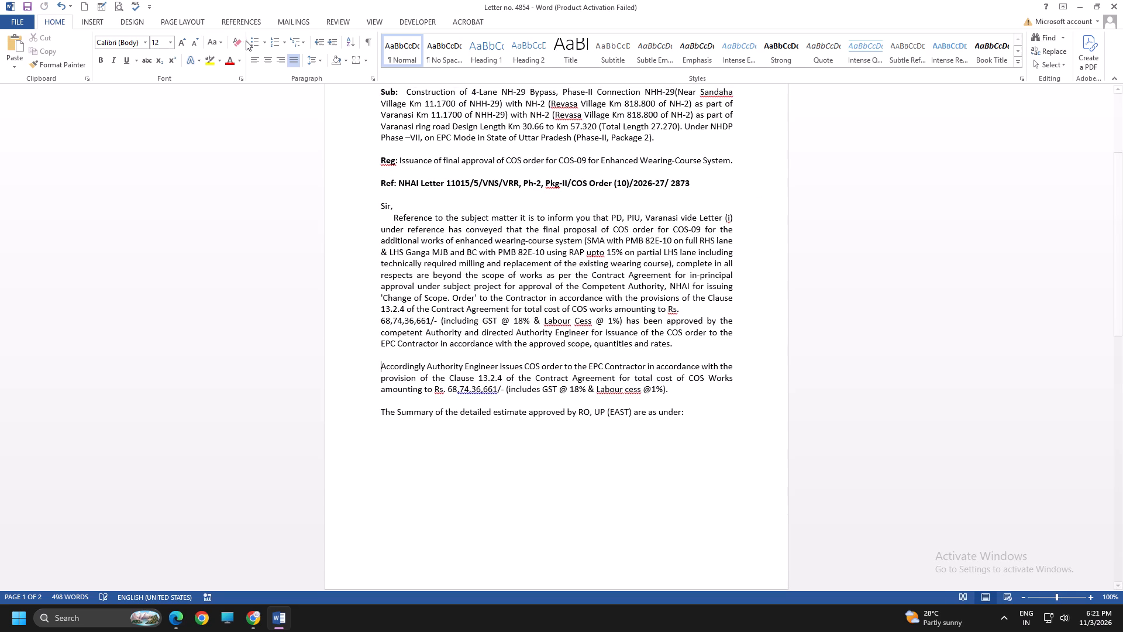
{"action": "left_click", "coordinate": [283, 40]}
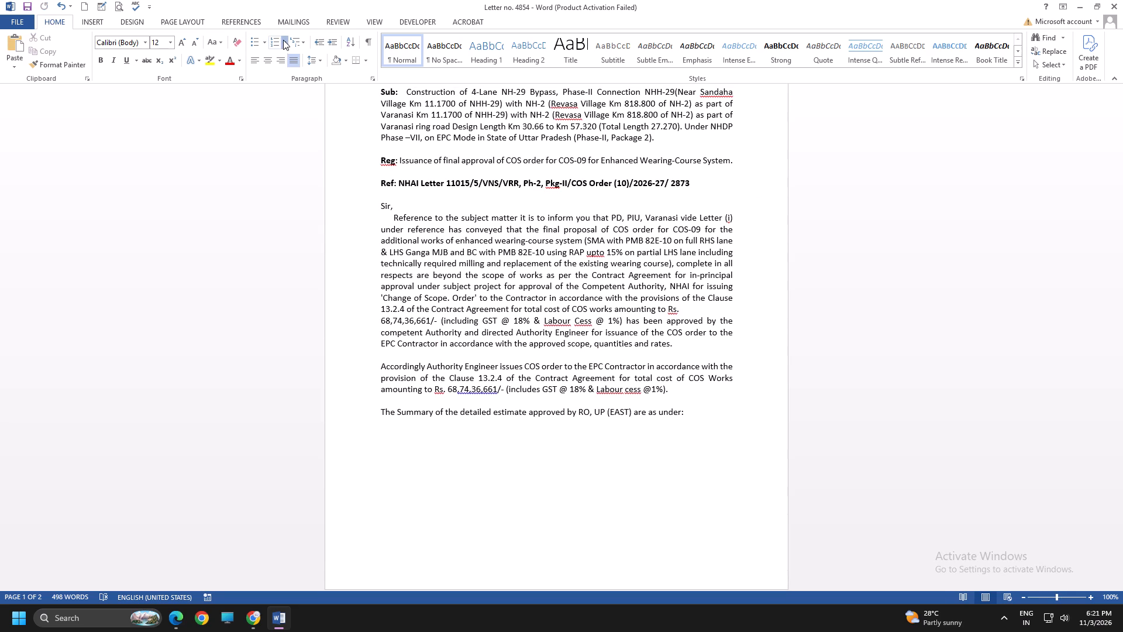
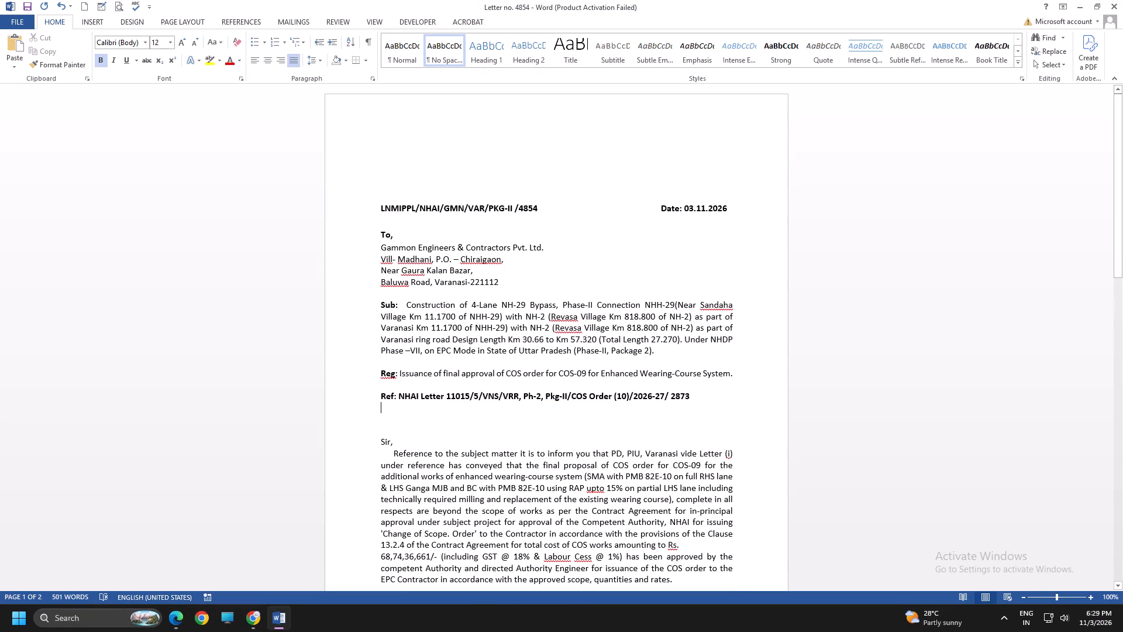
Paste the copied list of reference letters on the blank line under the Ref line, indented to align with "NHAI Letter".
{"action": "key", "text": "space"}
{"action": "key", "text": "space"}
{"action": "key", "text": "space"}
{"action": "key", "text": "space"}
{"action": "key", "text": "space"}
{"action": "key", "text": "space"}
{"action": "key", "text": "space"}
{"action": "key", "text": "space"}
{"action": "key", "text": "ctrl+v"}
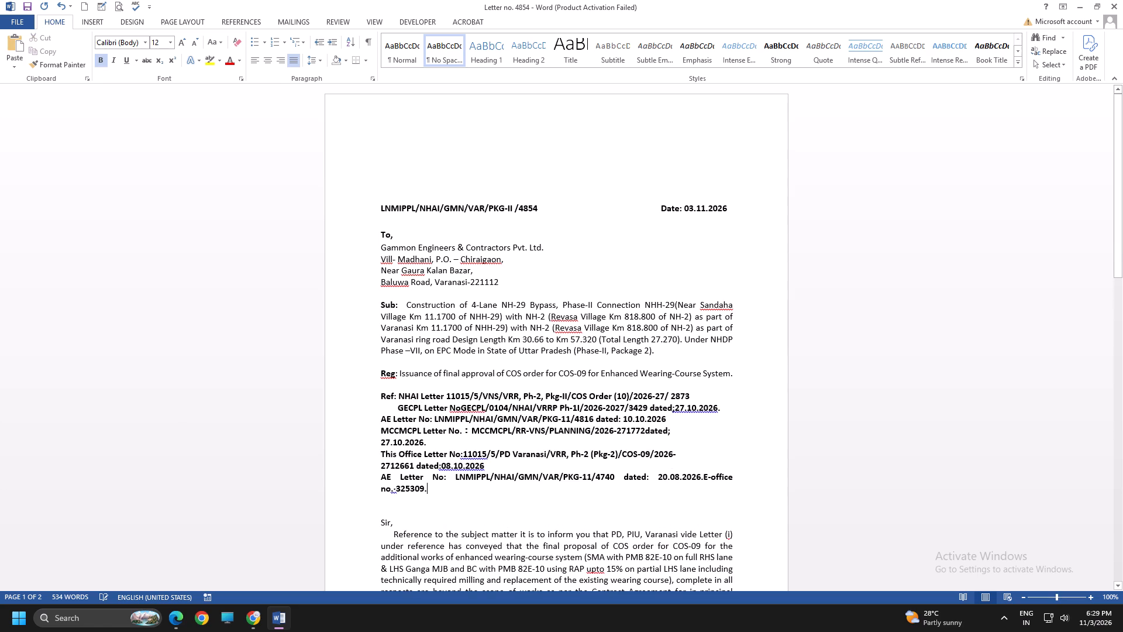
Indent the "AE Letter No: LNMIPPL/NHAI/GMN/VAR/PKG-11/4816" line with spaces, in line with the GECPL reference above it.
{"action": "left_click", "coordinate": [377, 421]}
{"action": "key", "text": "space"}
{"action": "key", "text": "space"}
{"action": "key", "text": "space"}
{"action": "key", "text": "space"}
{"action": "key", "text": "space"}
{"action": "key", "text": "space"}
{"action": "key", "text": "space"}
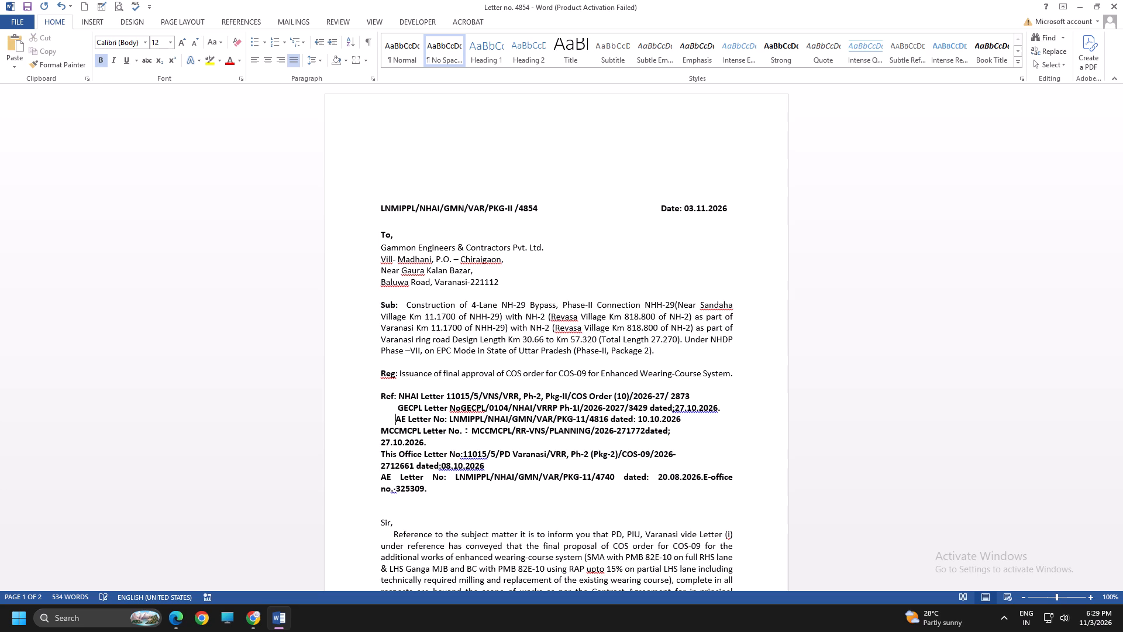
Indent the "MCCMCPL Letter No." reference line with spaces to align it with the AE letter line above.
{"action": "left_click", "coordinate": [378, 429]}
{"action": "key", "text": "space"}
{"action": "key", "text": "space"}
{"action": "key", "text": "space"}
{"action": "key", "text": "space"}
{"action": "key", "text": "space"}
{"action": "key", "text": "space"}
{"action": "key", "text": "space"}
{"action": "key", "text": "space"}
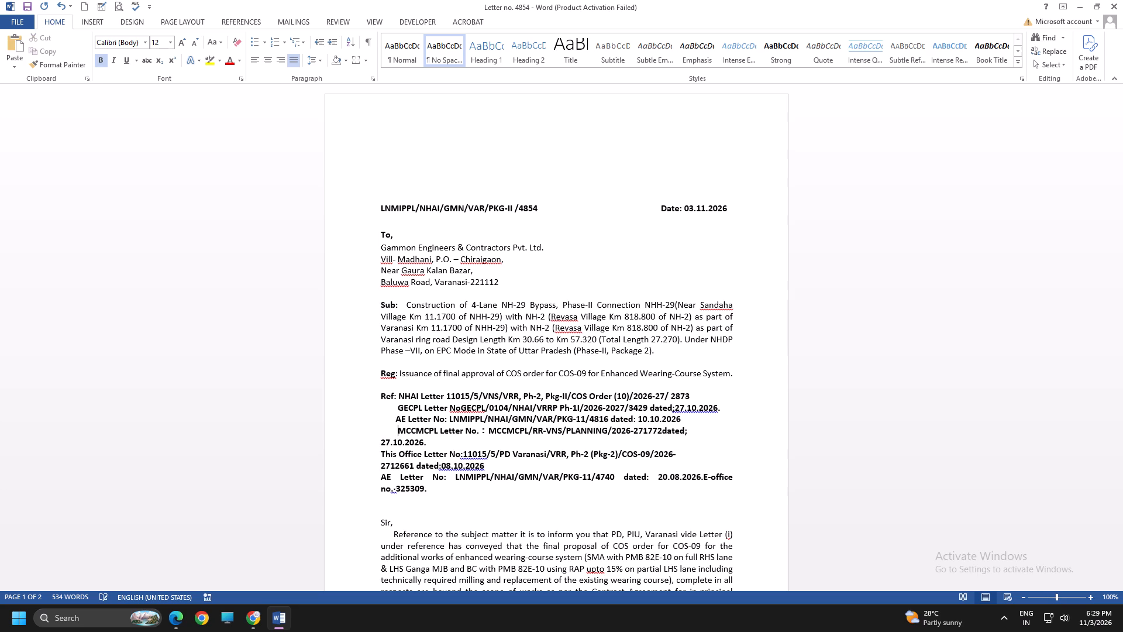
{"action": "key", "text": "space"}
{"action": "key", "text": "space"}
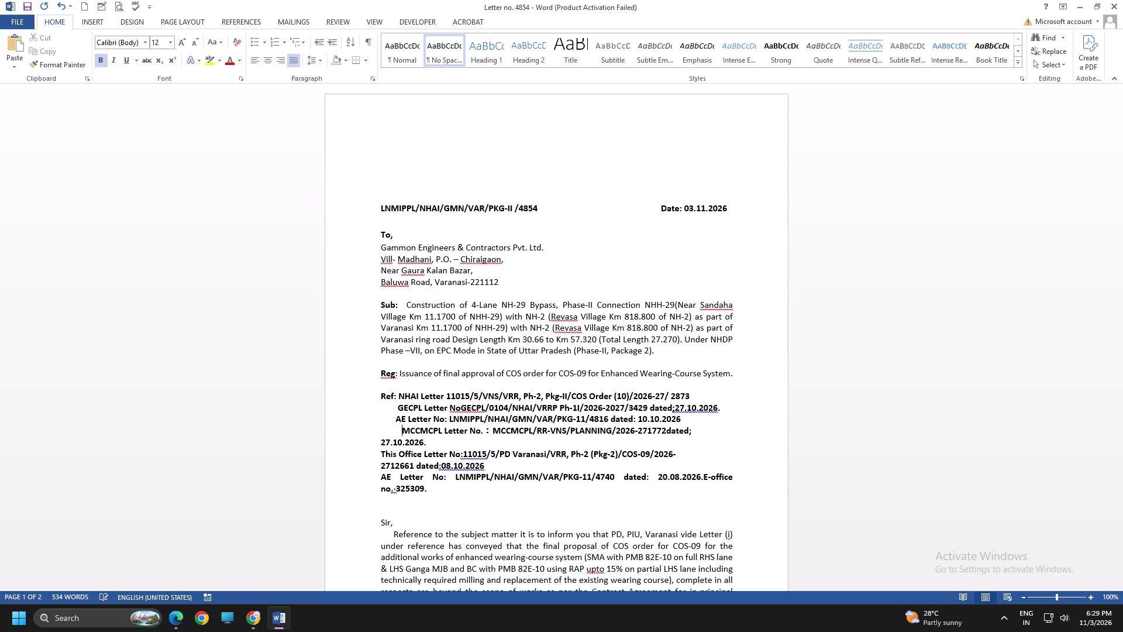
{"action": "key", "text": "BackSpace"}
{"action": "key", "text": "BackSpace"}
{"action": "key", "text": "BackSpace"}
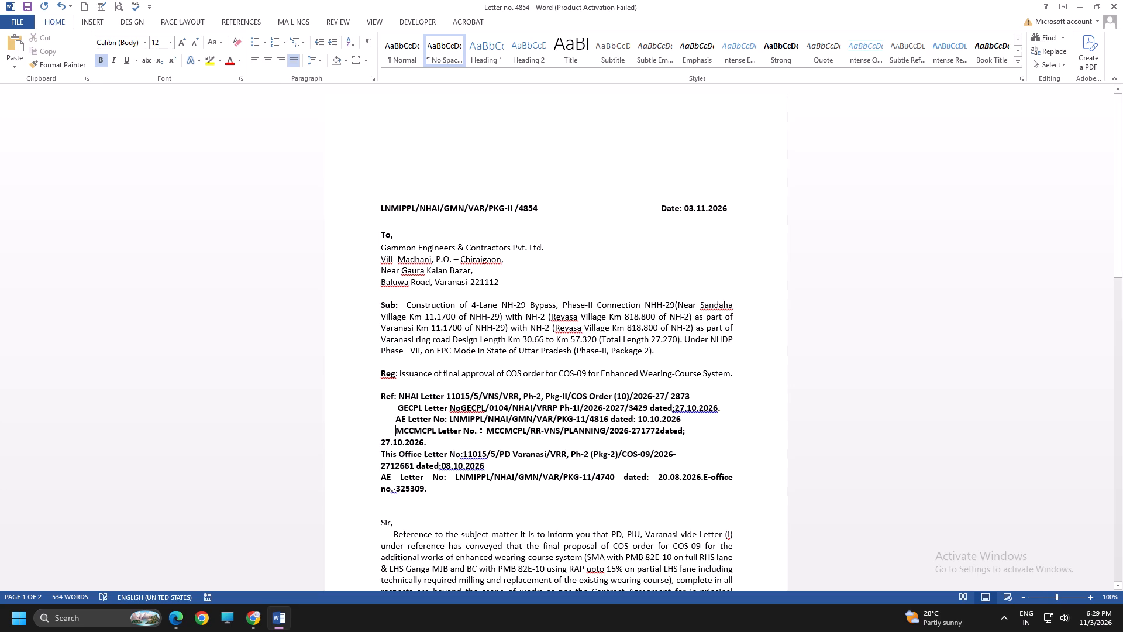
Nudge the AE letter 4816 line one more space inward to align with the GECPL line.
{"action": "left_click", "coordinate": [394, 419]}
{"action": "key", "text": "space"}
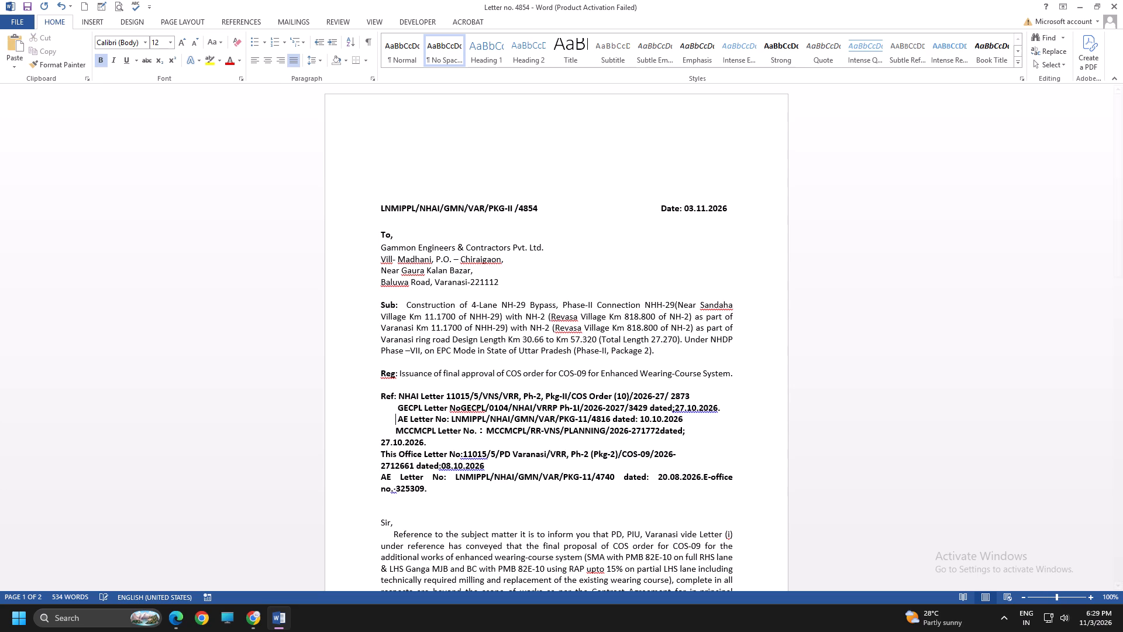
{"action": "left_click", "coordinate": [660, 431]}
{"action": "key", "text": "Return"}
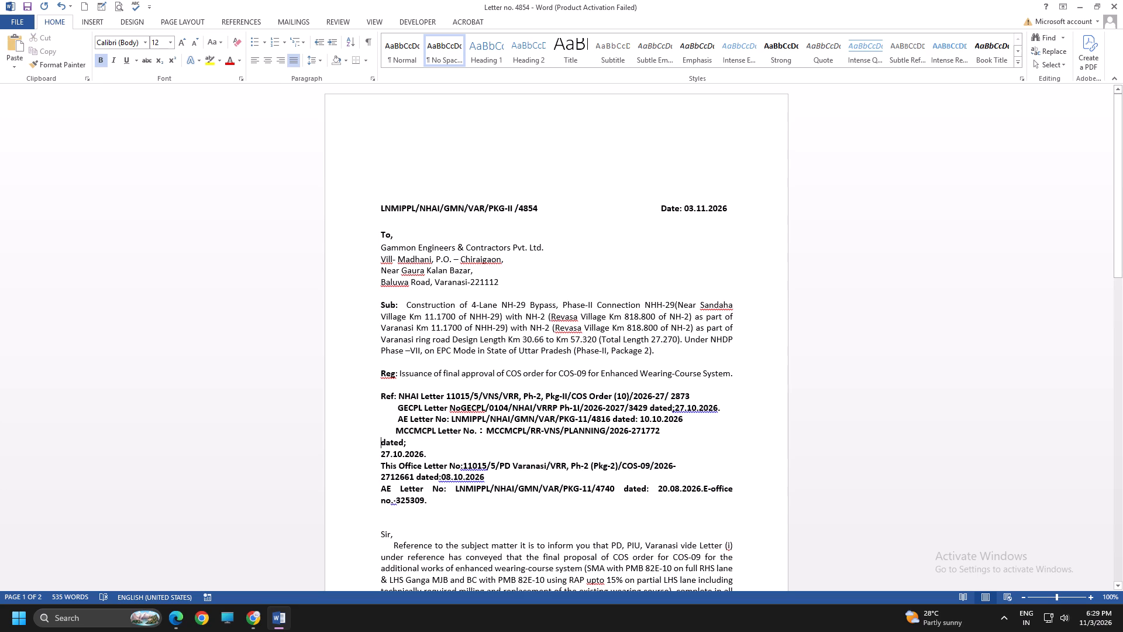
{"action": "left_click", "coordinate": [382, 450]}
{"action": "key", "text": "BackSpace"}
{"action": "key", "text": "space"}
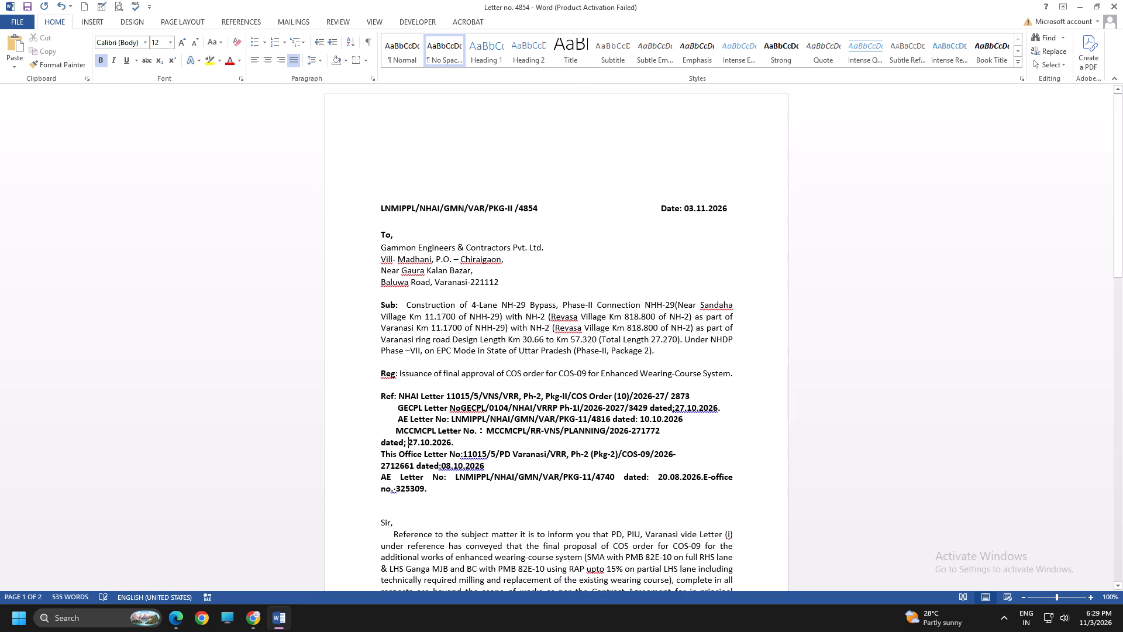
Shift the "dated; 27.10.2026." line across with spaces so it sits beneath the end of the MCCMCPL letter number.
{"action": "left_click", "coordinate": [381, 442]}
{"action": "key", "text": "space"}
{"action": "key", "text": "space"}
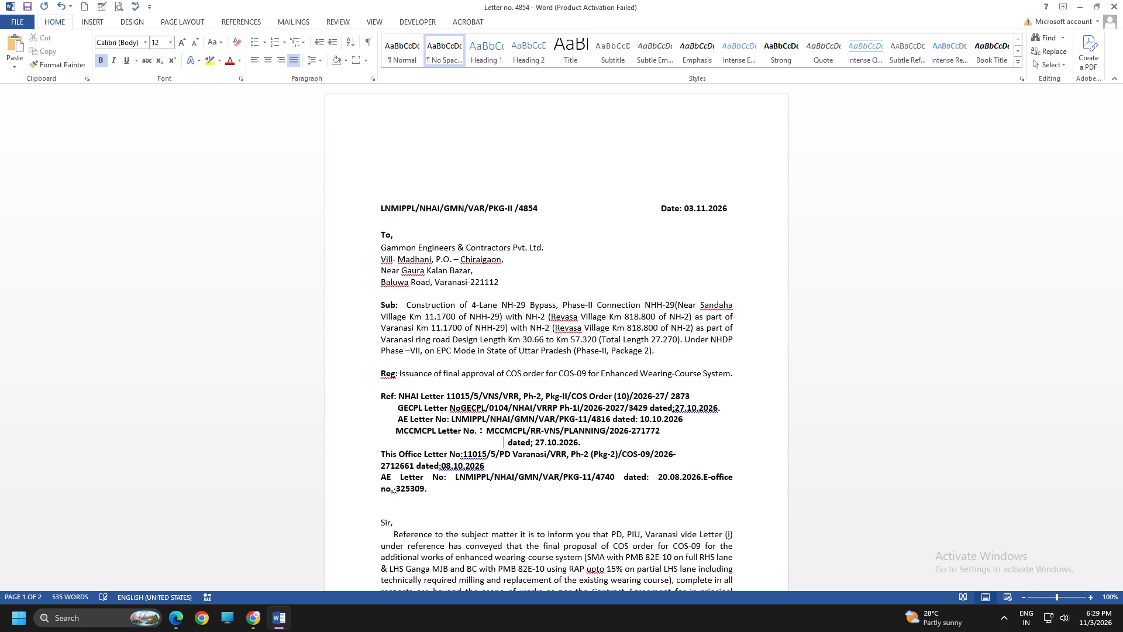
{"action": "key", "text": "space"}
{"action": "key", "text": "space"}
{"action": "key", "text": "space"}
{"action": "key", "text": "space"}
{"action": "key", "text": "space"}
{"action": "key", "text": "space"}
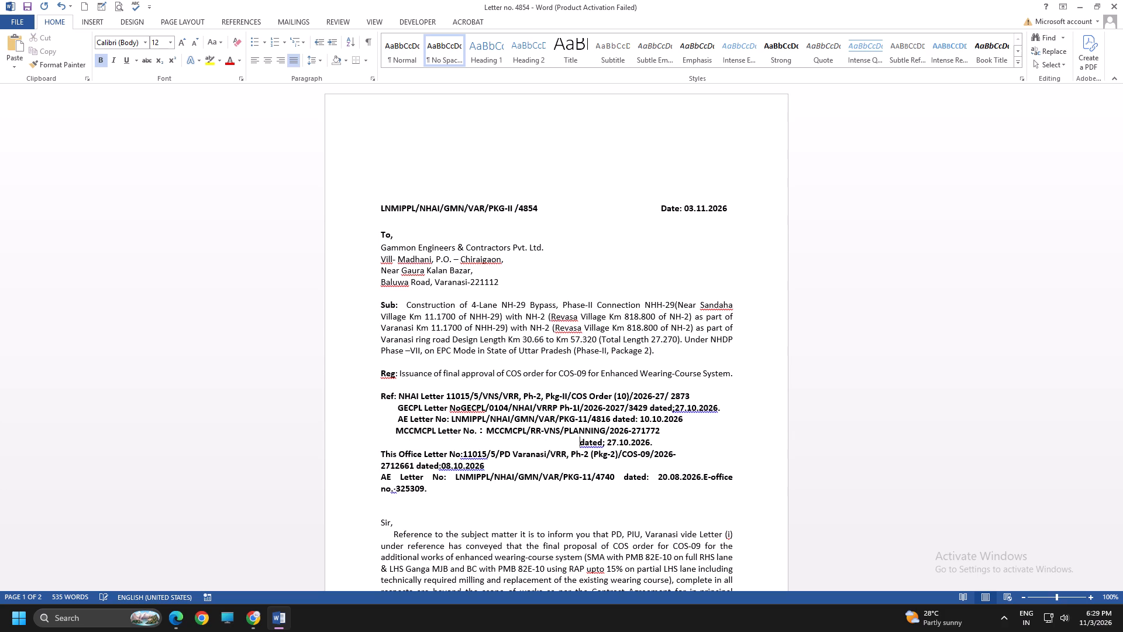
{"action": "key", "text": "space"}
{"action": "key", "text": "space"}
{"action": "key", "text": "space"}
{"action": "key", "text": "space"}
{"action": "key", "text": "space"}
{"action": "key", "text": "space"}
{"action": "key", "text": "space"}
{"action": "key", "text": "space"}
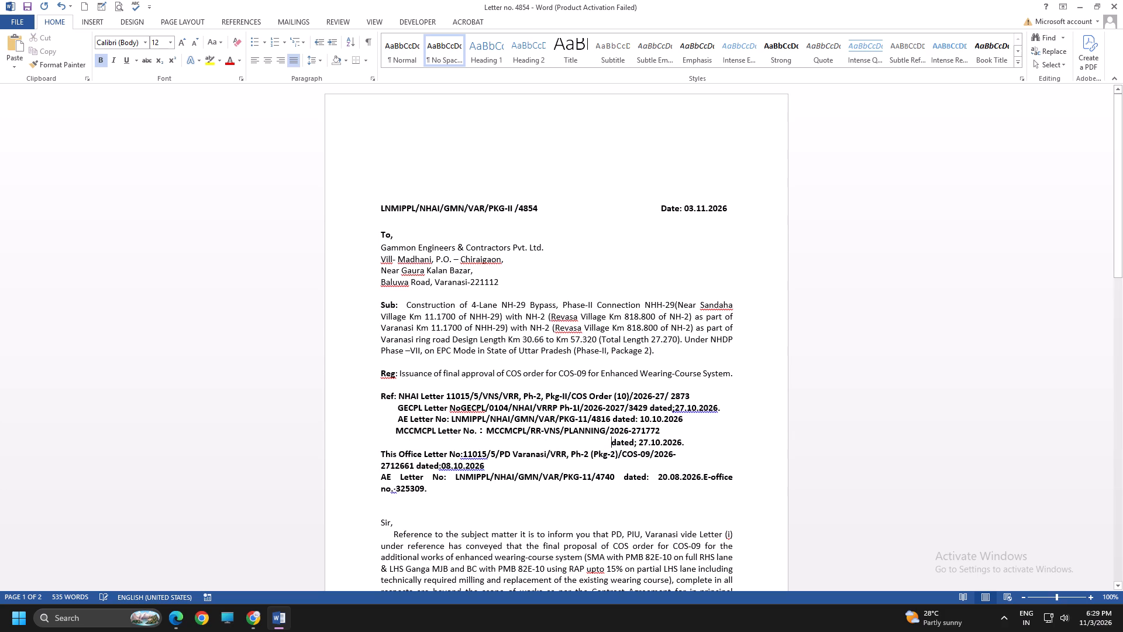
{"action": "key", "text": "space"}
Replace the semicolon after "dated" with a colon in the MCCMCPL reference's date line.
{"action": "left_click", "coordinate": [642, 444]}
{"action": "key", "text": "BackSpace"}
{"action": "key", "text": "shift+colon"}
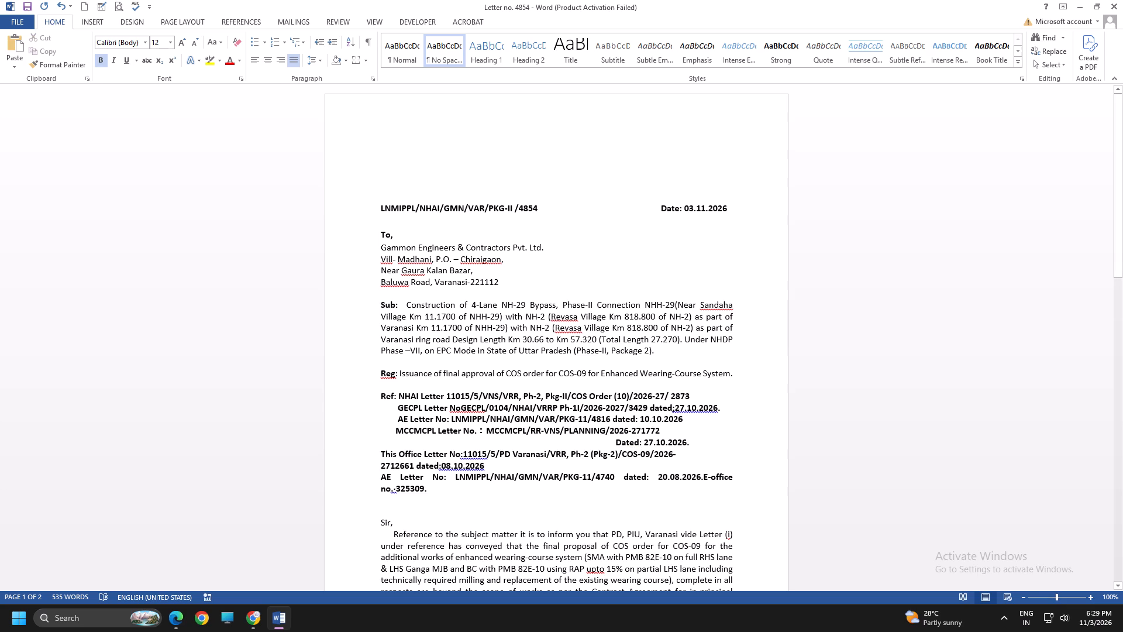
Indent the "This Office Letter No:11015/5/PD Varanasi/VRR" reference line with spaces to align with the references above.
{"action": "left_click", "coordinate": [381, 451]}
{"action": "key", "text": "space"}
{"action": "key", "text": "space"}
{"action": "key", "text": "space"}
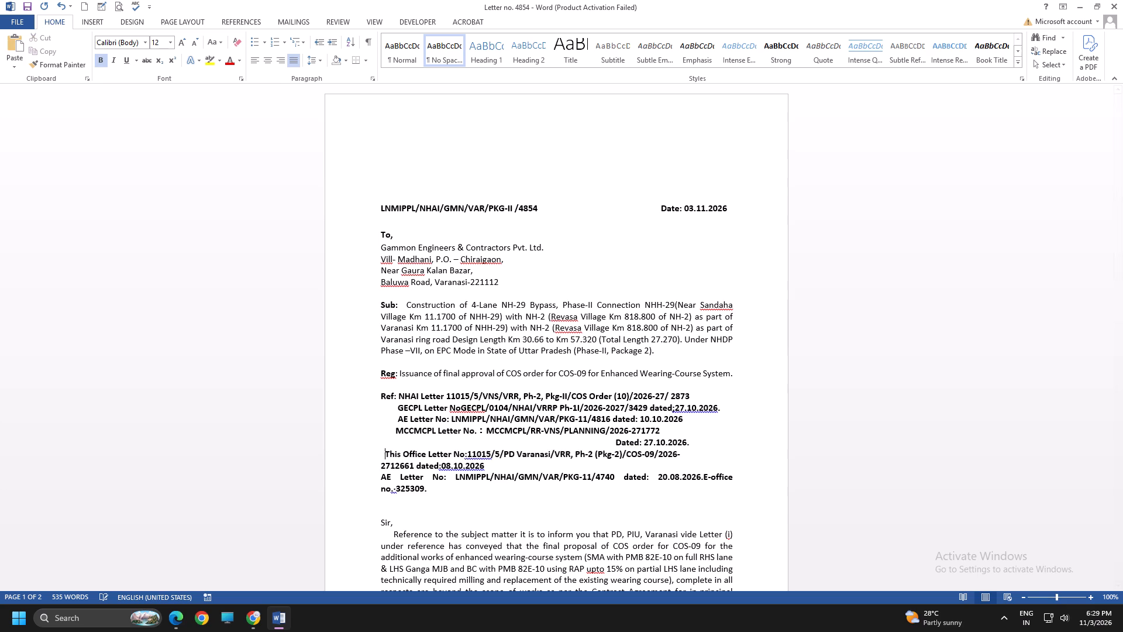
{"action": "key", "text": "space"}
{"action": "key", "text": "space"}
{"action": "key", "text": "space"}
{"action": "key", "text": "space"}
{"action": "key", "text": "space"}
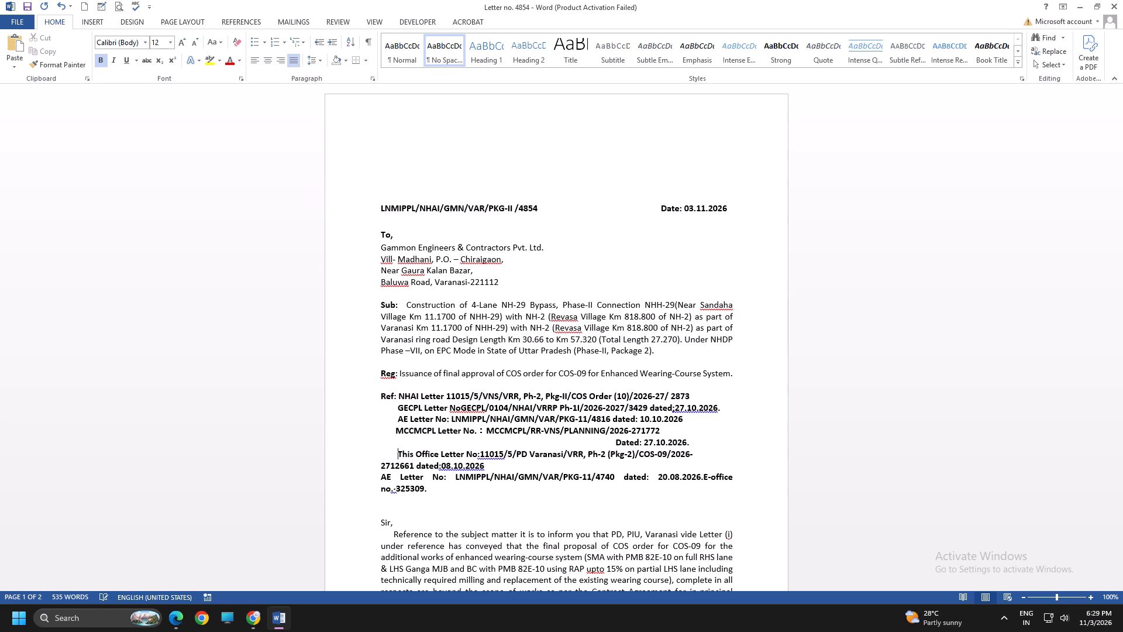
Indent the continuation line "2712661 dated:08.10.2026" to align with the start of "This Office Letter No".
{"action": "left_click", "coordinate": [383, 462]}
{"action": "left_click", "coordinate": [381, 463]}
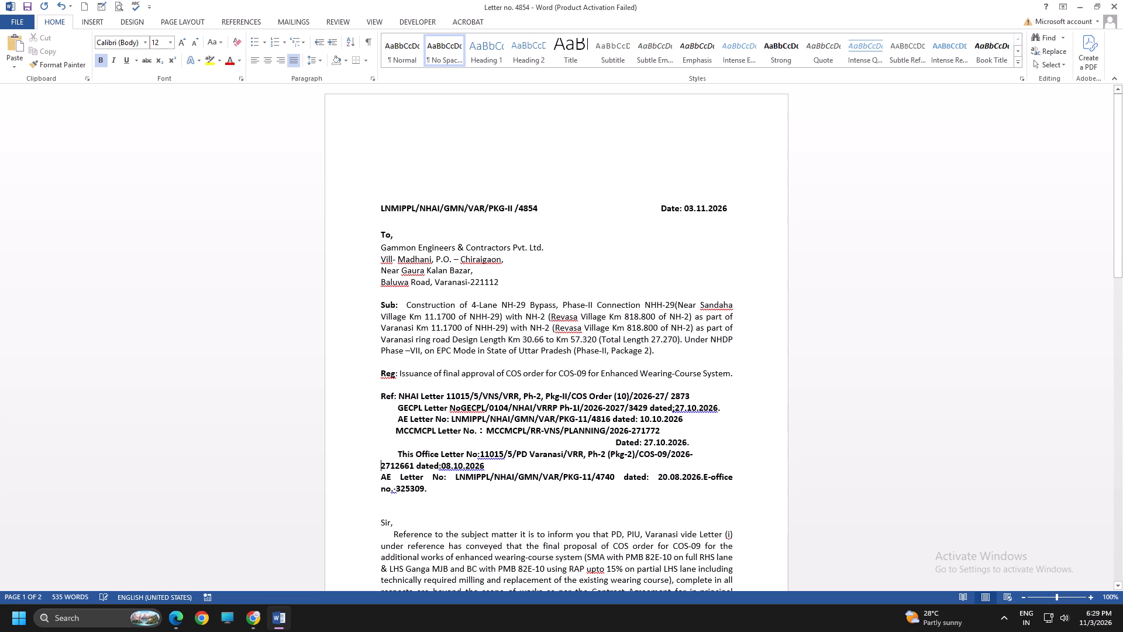
{"action": "left_click", "coordinate": [381, 463]}
{"action": "key", "text": "space"}
{"action": "key", "text": "space"}
{"action": "key", "text": "space"}
{"action": "key", "text": "space"}
{"action": "key", "text": "space"}
{"action": "key", "text": "space"}
{"action": "key", "text": "space"}
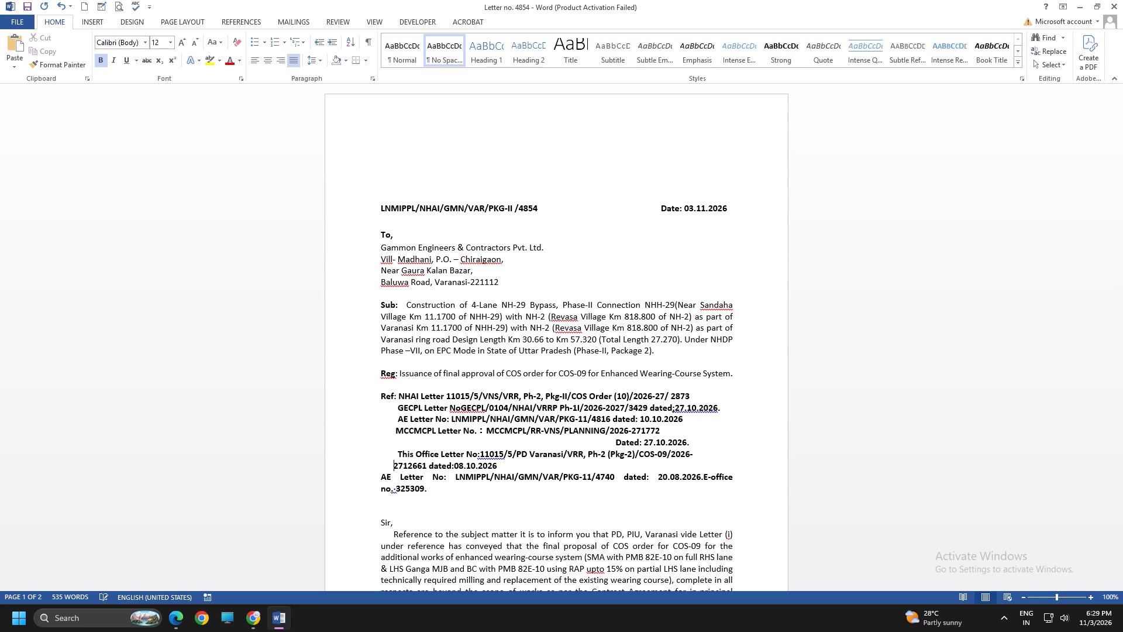
{"action": "key", "text": "space"}
{"action": "key", "text": "space"}
{"action": "key", "text": "space"}
{"action": "key", "text": "space"}
{"action": "key", "text": "space"}
{"action": "key", "text": "BackSpace"}
{"action": "key", "text": "BackSpace"}
{"action": "key", "text": "BackSpace"}
{"action": "key", "text": "BackSpace"}
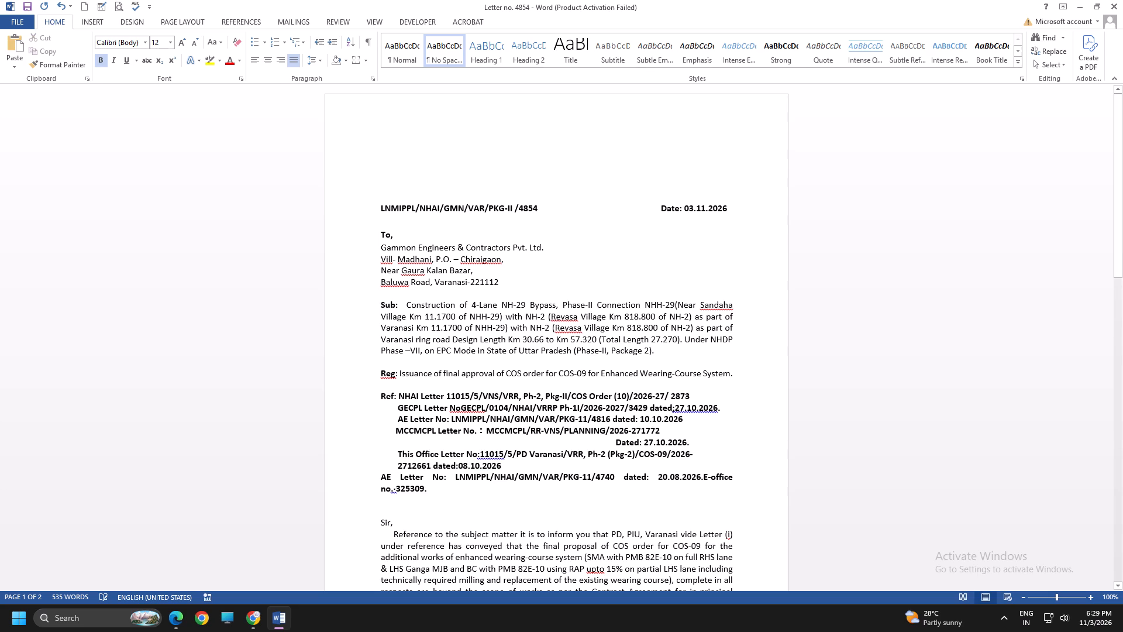
Indent the "AE Letter No: LNMIPPL/NHAI/GMN/VAR/PKG-11/4740" line with spaces to align with the other references.
{"action": "left_click", "coordinate": [379, 477]}
{"action": "key", "text": "space"}
{"action": "key", "text": "space"}
{"action": "key", "text": "space"}
{"action": "key", "text": "space"}
{"action": "key", "text": "space"}
{"action": "key", "text": "space"}
{"action": "key", "text": "space"}
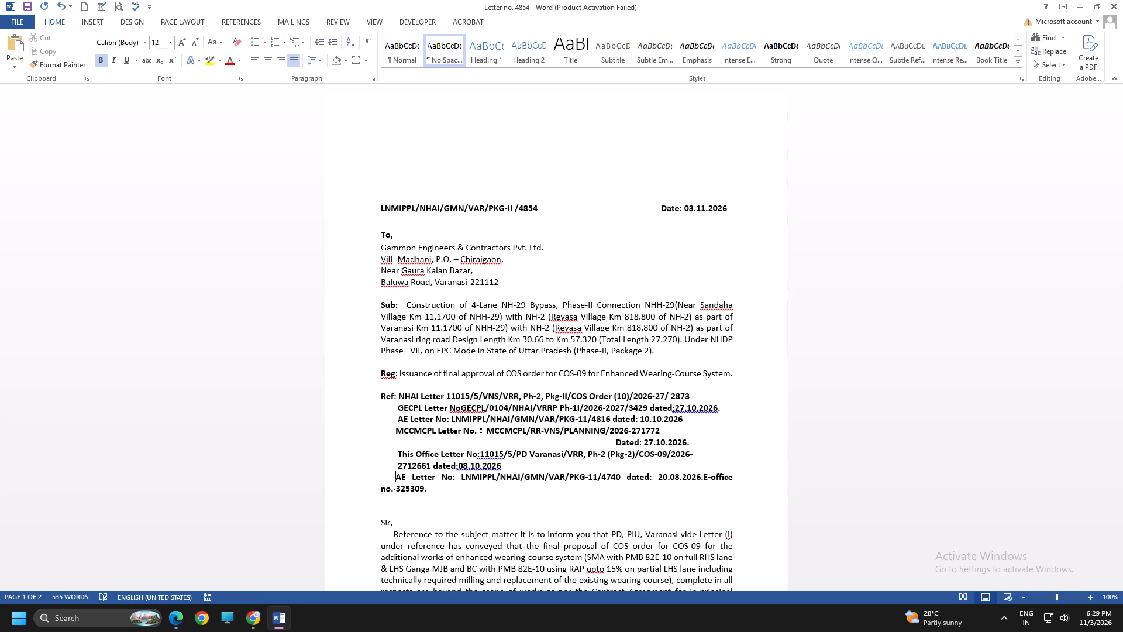
{"action": "key", "text": "space"}
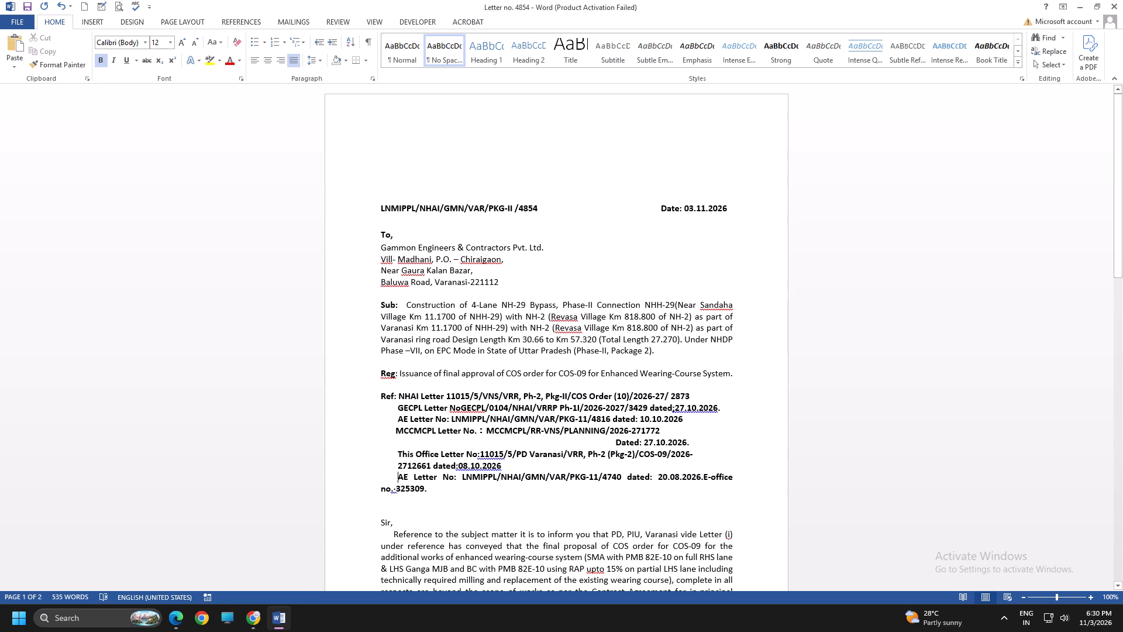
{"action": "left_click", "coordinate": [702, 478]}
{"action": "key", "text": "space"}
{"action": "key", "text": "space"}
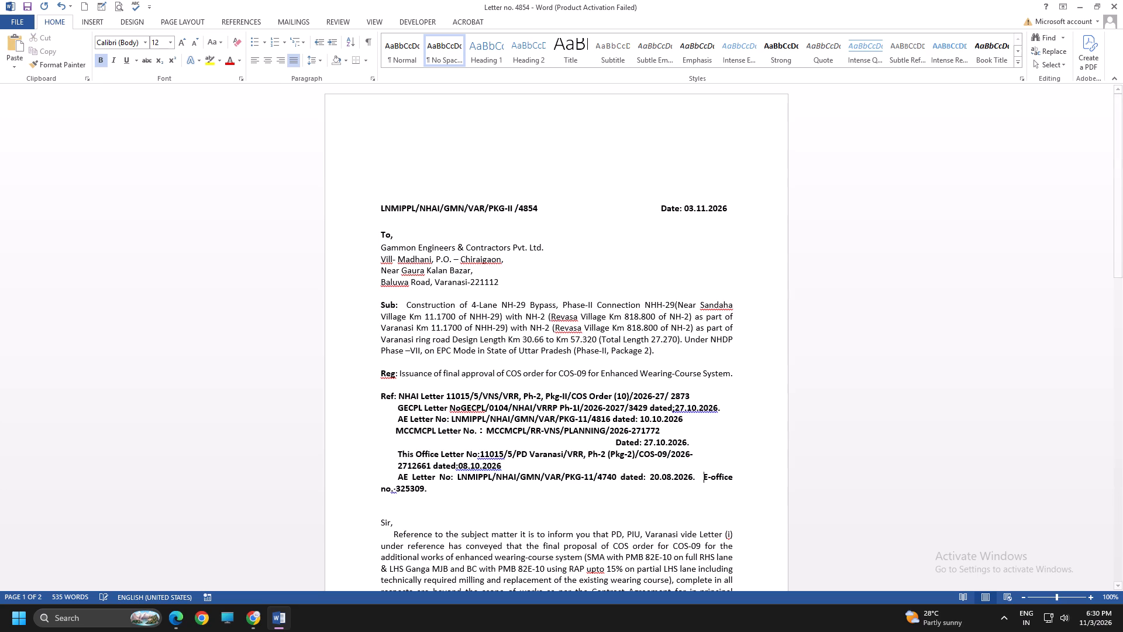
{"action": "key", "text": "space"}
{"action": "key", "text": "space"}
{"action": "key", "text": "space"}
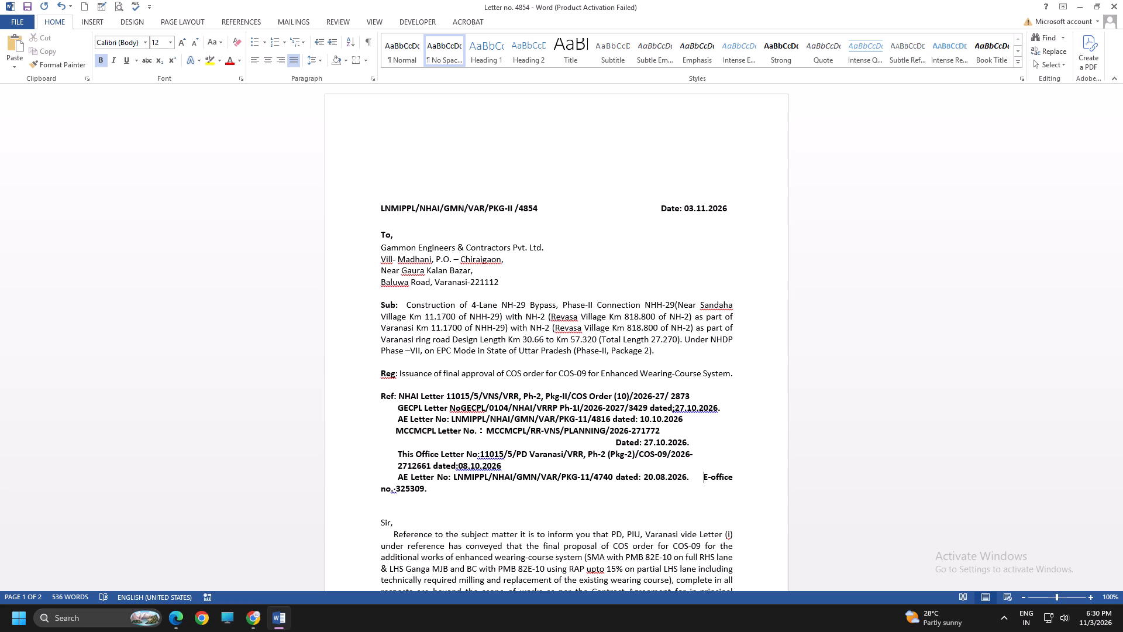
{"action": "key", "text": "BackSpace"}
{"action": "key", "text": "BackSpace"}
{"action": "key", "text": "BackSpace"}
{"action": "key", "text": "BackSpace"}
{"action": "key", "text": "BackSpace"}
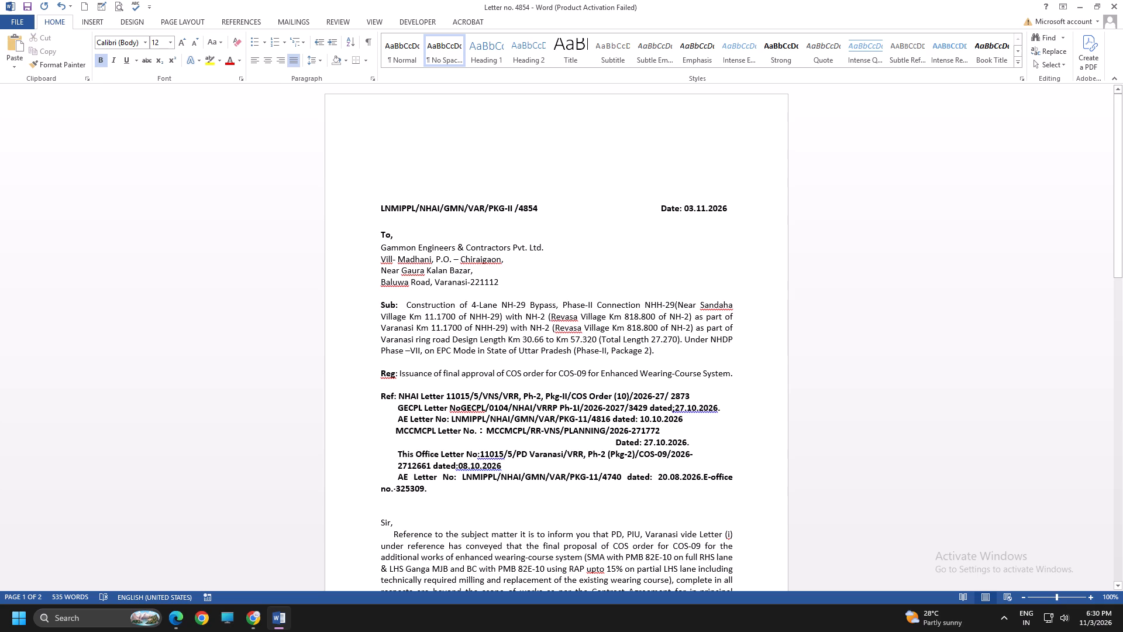
Move "E-office" from the end of the AE letter 4740 line to a new line in front of "no.-325309.".
{"action": "left_click_drag", "start_coordinate": [703, 473], "coordinate": [726, 476]}
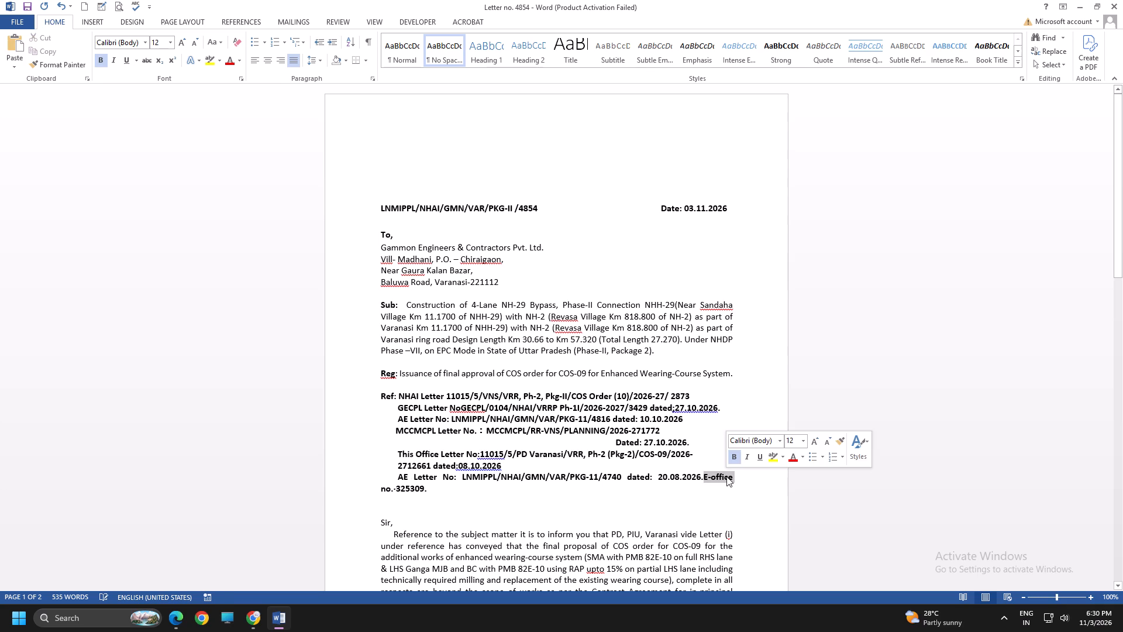
{"action": "key", "text": "ctrl+x"}
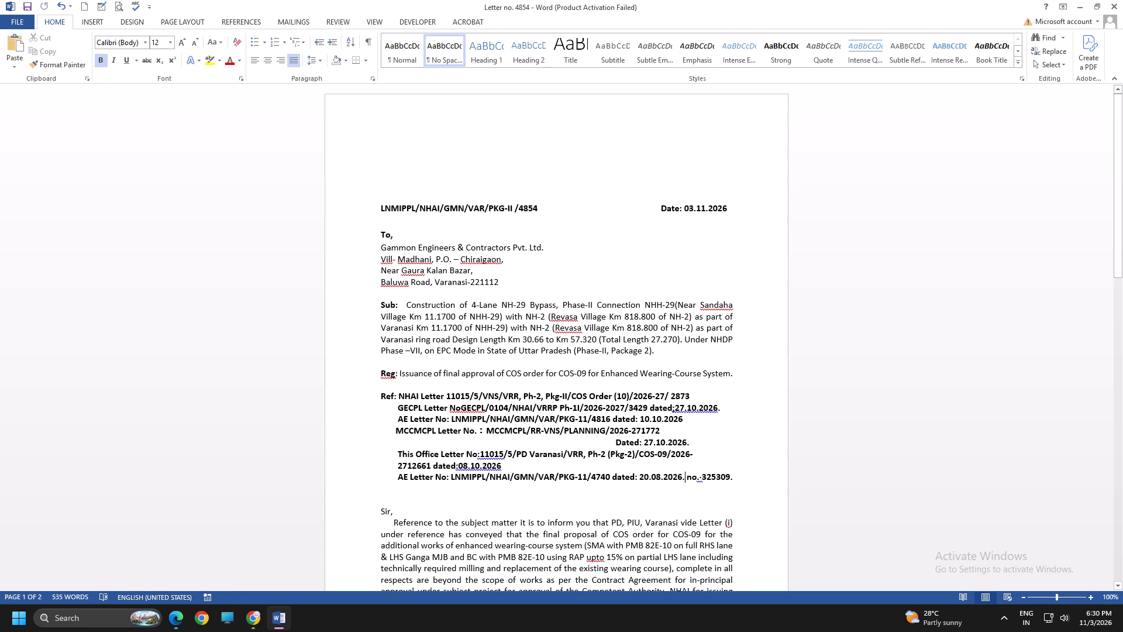
{"action": "left_click", "coordinate": [684, 477]}
{"action": "key", "text": "Return"}
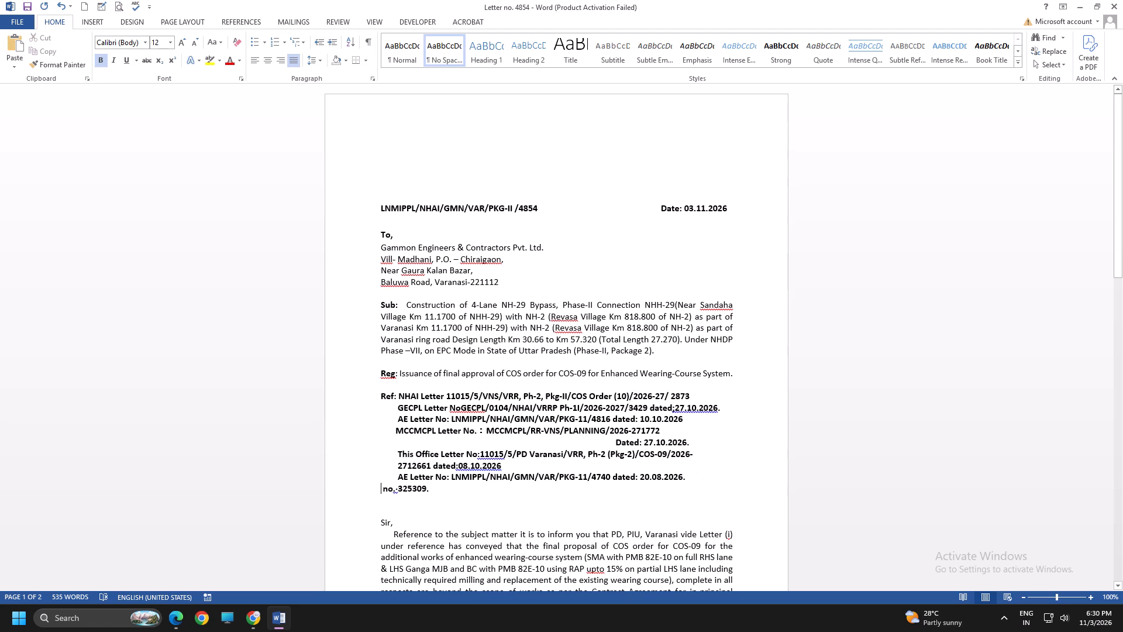
{"action": "key", "text": "ctrl+v"}
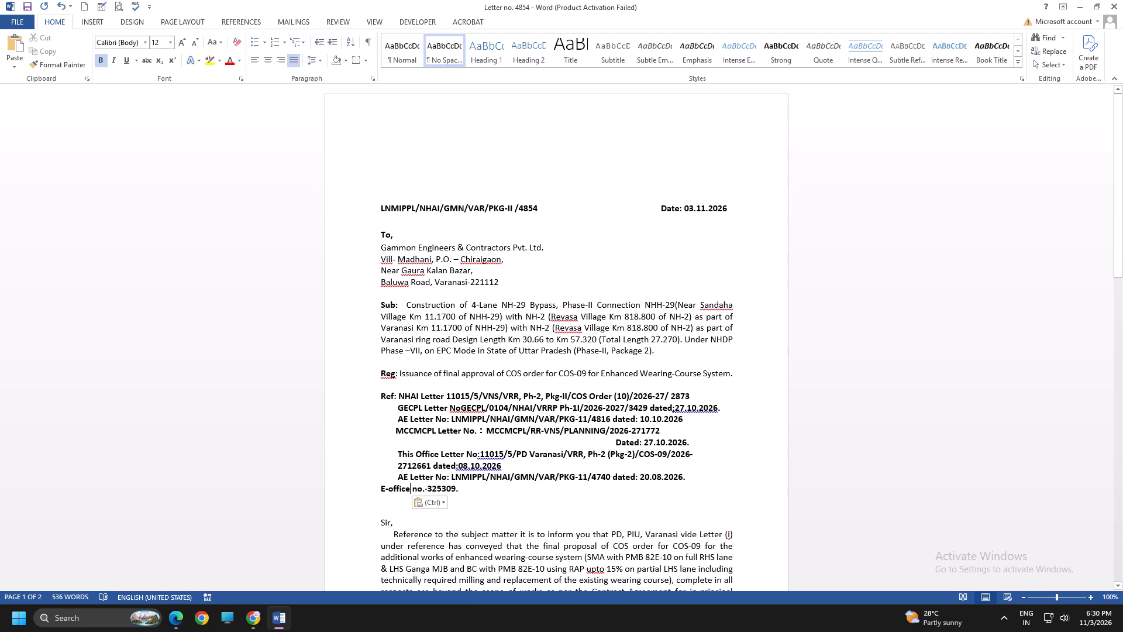
Indent the "E-office no.-325309." line with spaces to align with the AE letter 4740 line above.
{"action": "left_click", "coordinate": [381, 492]}
{"action": "key", "text": "space"}
{"action": "key", "text": "space"}
{"action": "key", "text": "space"}
{"action": "key", "text": "space"}
{"action": "key", "text": "space"}
{"action": "key", "text": "space"}
{"action": "key", "text": "space"}
{"action": "key", "text": "space"}
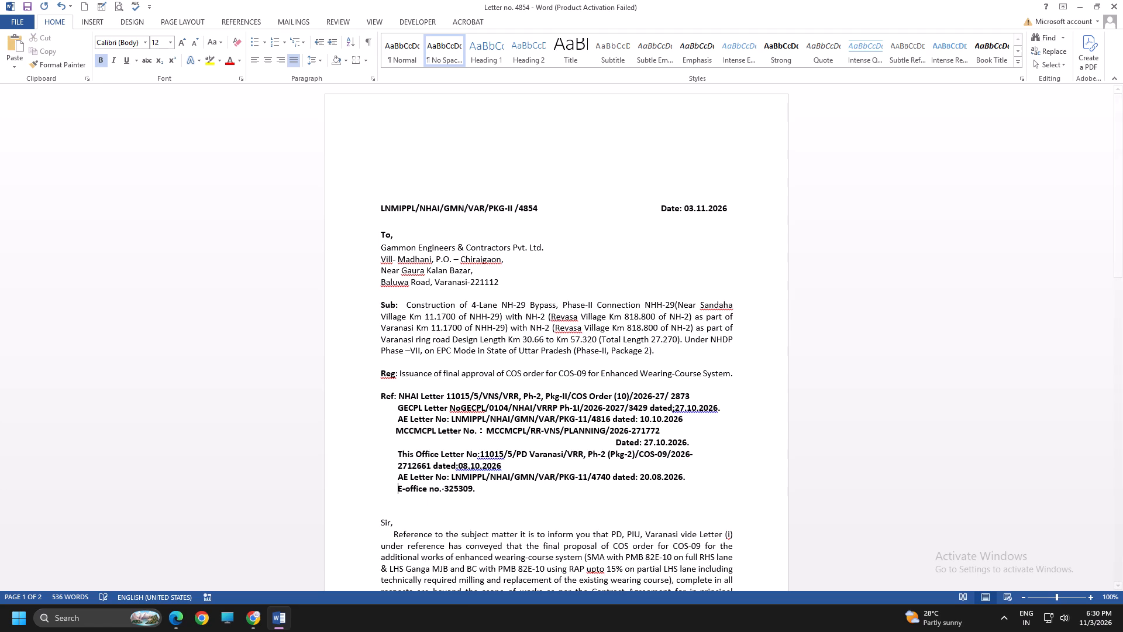
{"action": "left_click", "coordinate": [398, 478]}
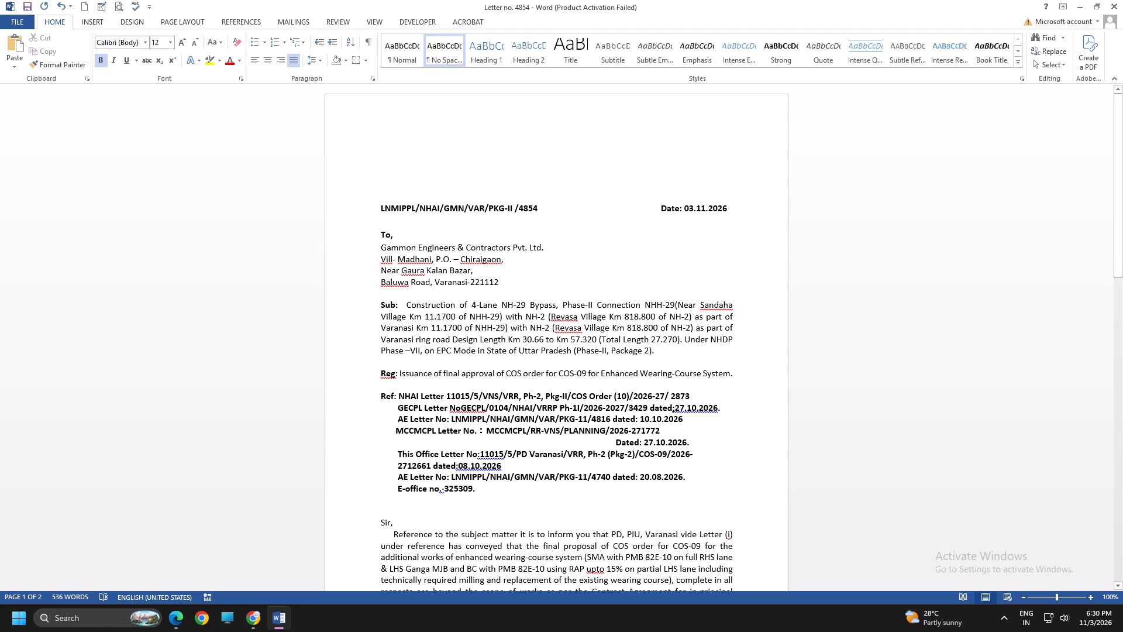
Indent the "MCCMCPL Letter No." line by one space to align it with the other references.
{"action": "left_click", "coordinate": [393, 429]}
{"action": "key", "text": "space"}
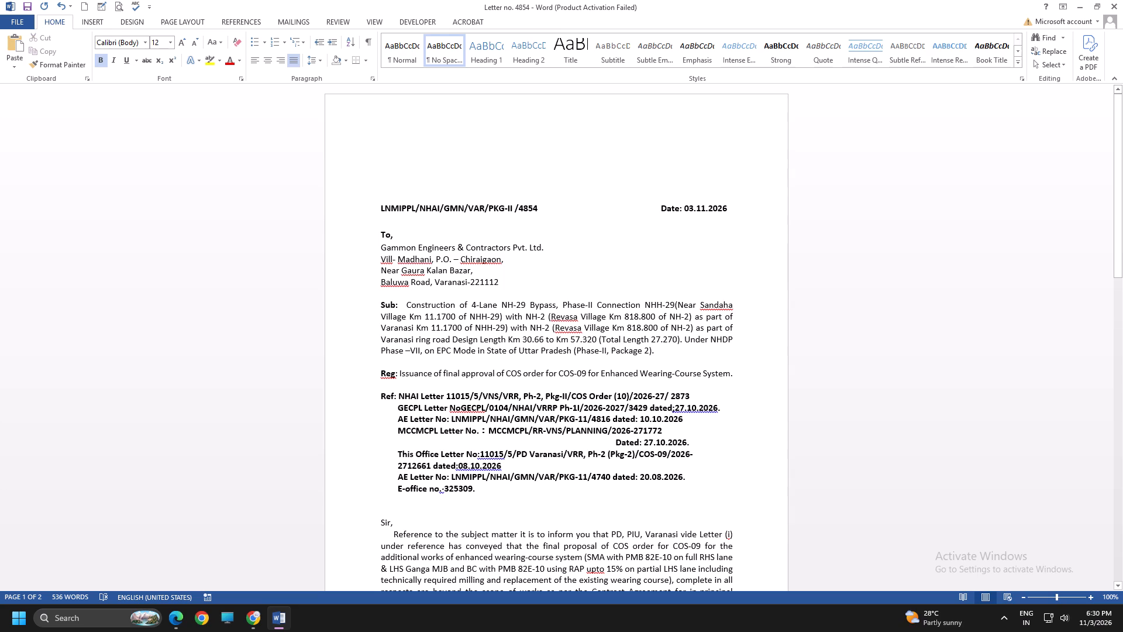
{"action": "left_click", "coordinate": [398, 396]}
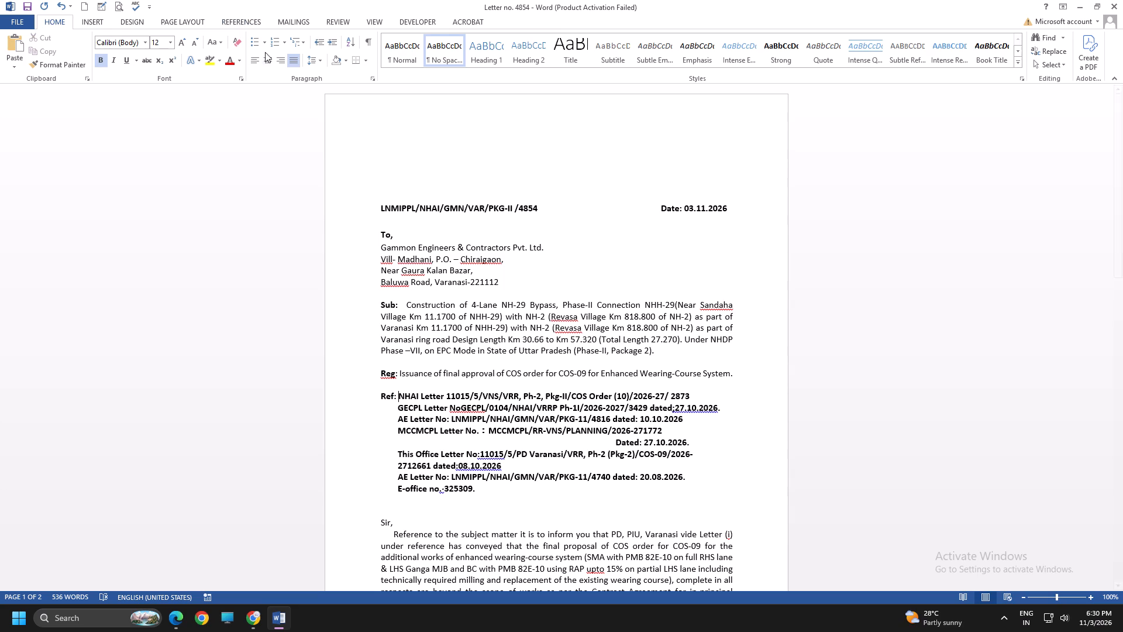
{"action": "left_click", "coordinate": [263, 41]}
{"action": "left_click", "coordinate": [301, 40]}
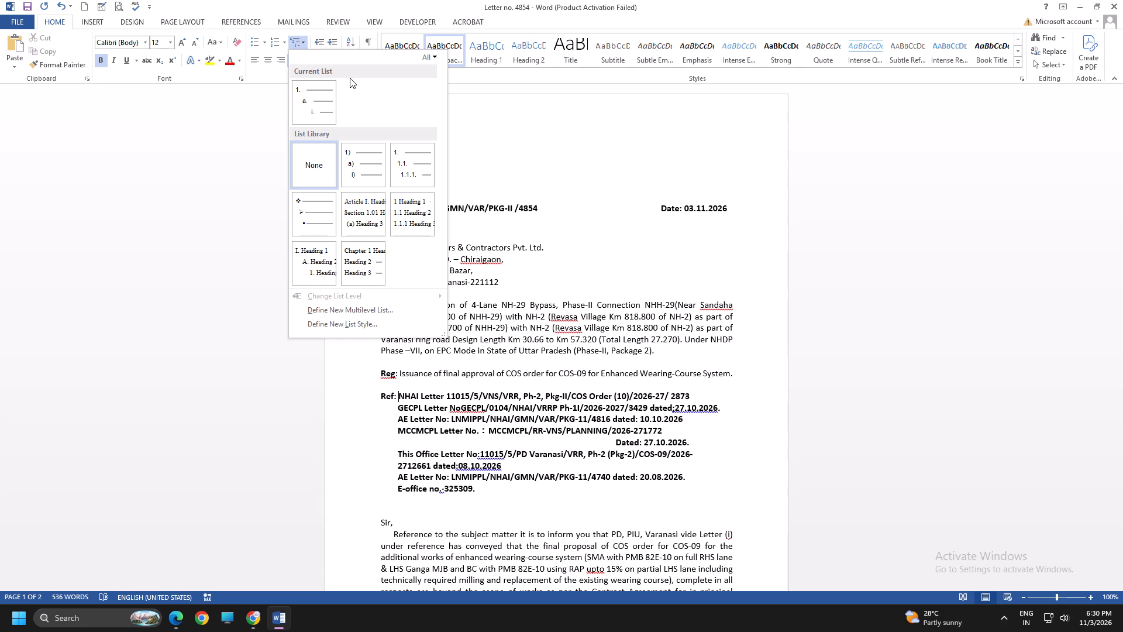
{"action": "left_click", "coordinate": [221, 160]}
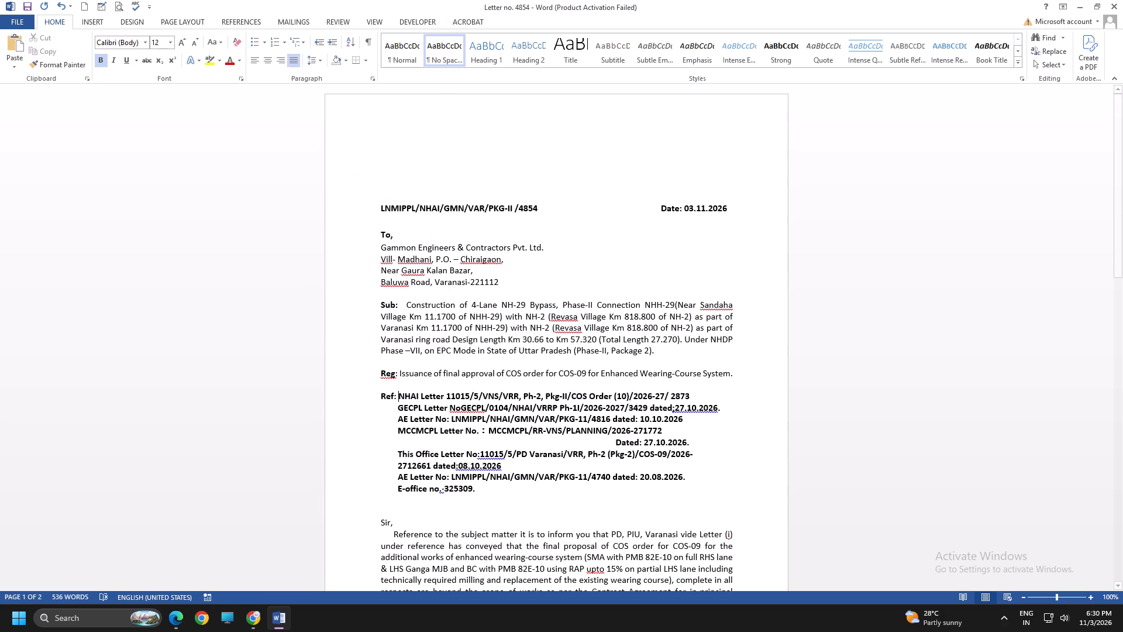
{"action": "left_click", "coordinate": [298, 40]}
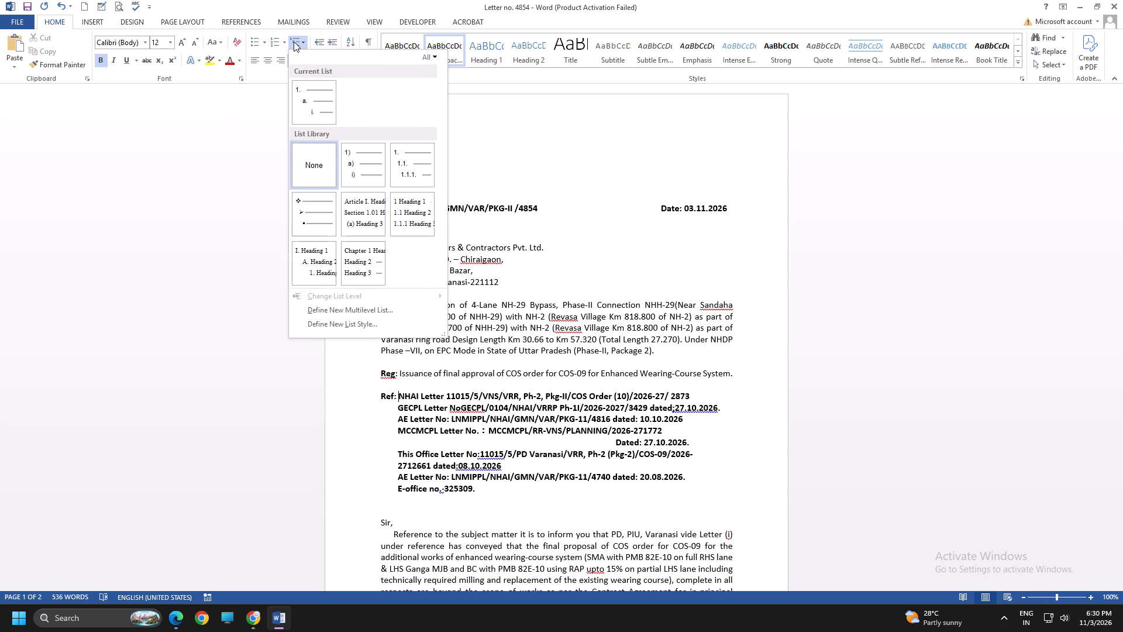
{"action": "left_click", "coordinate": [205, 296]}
Insert empty parentheses "()" in front of the "NHAI Letter" and "GECPL Letter" reference lines.
{"action": "left_click", "coordinate": [398, 392]}
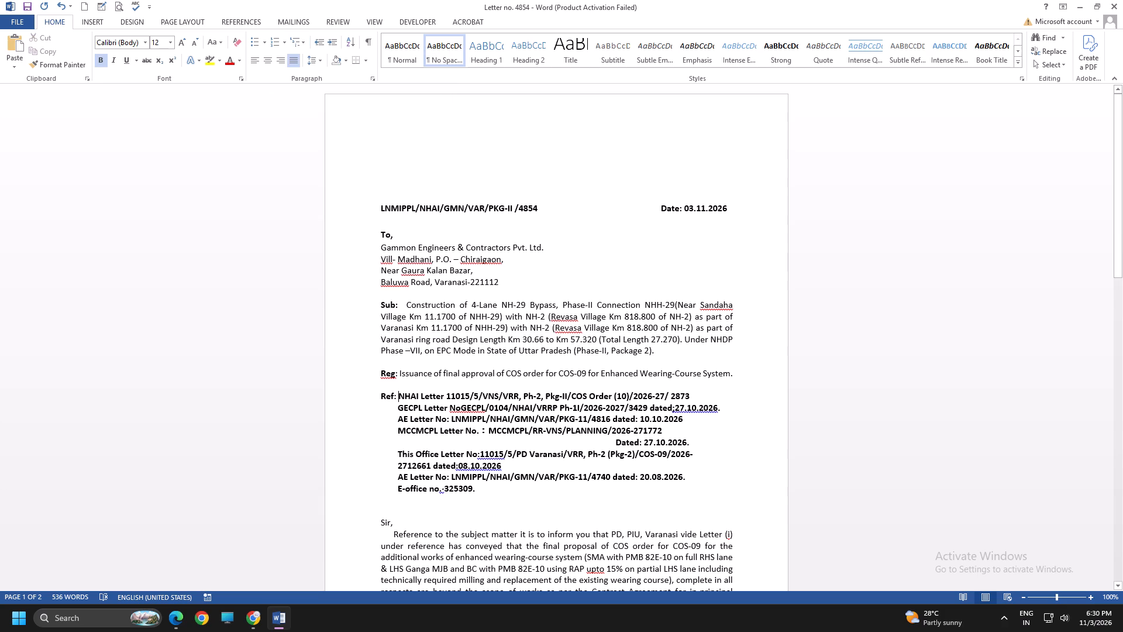
{"action": "type", "text": "()"}
{"action": "key", "text": "Down"}
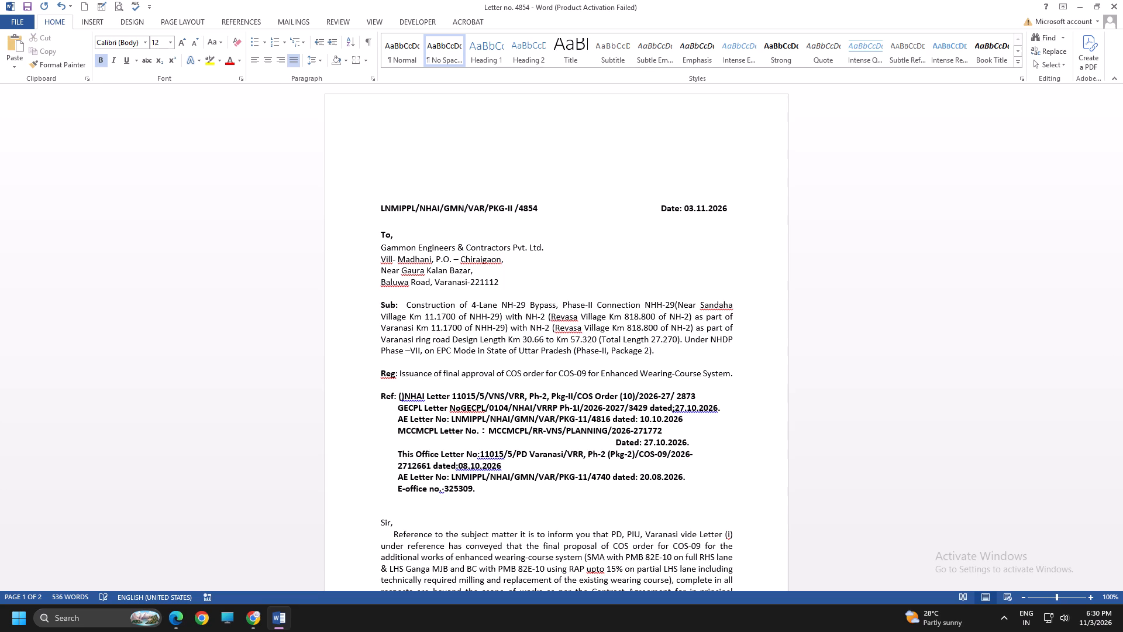
{"action": "key", "text": "Left"}
{"action": "type", "text": "()"}
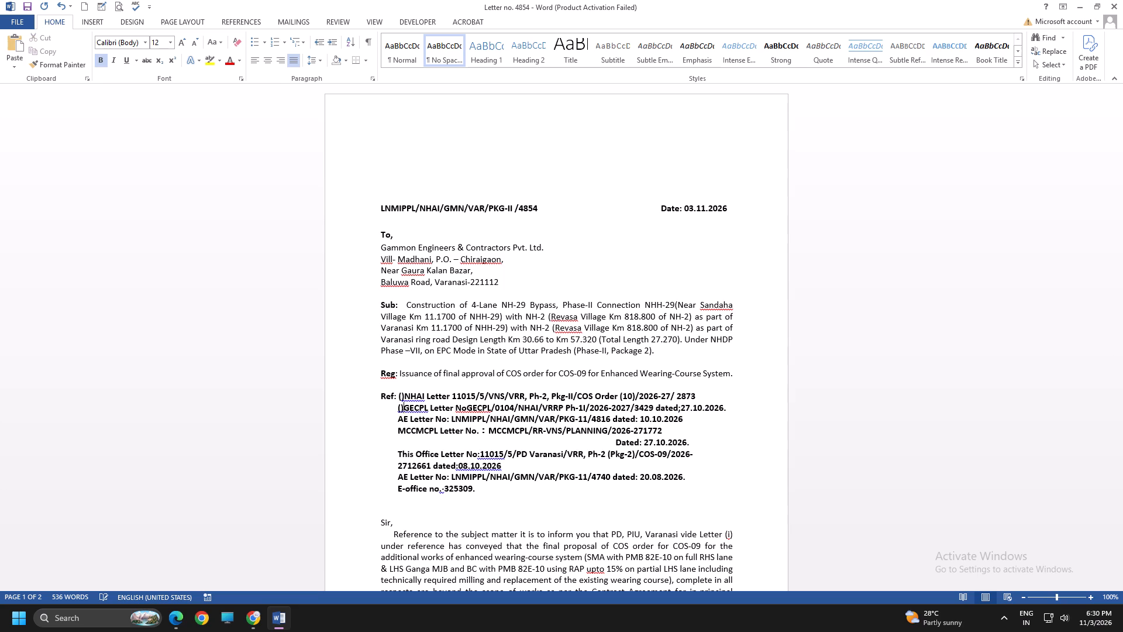
Copy the "()" to the front of the "AE Letter" 4816, "MCCMCPL Letter No." and "This Office Letter No" lines.
{"action": "left_click_drag", "start_coordinate": [395, 397], "coordinate": [401, 397]}
{"action": "left_click", "coordinate": [398, 406]}
{"action": "left_click_drag", "start_coordinate": [397, 408], "coordinate": [398, 401]}
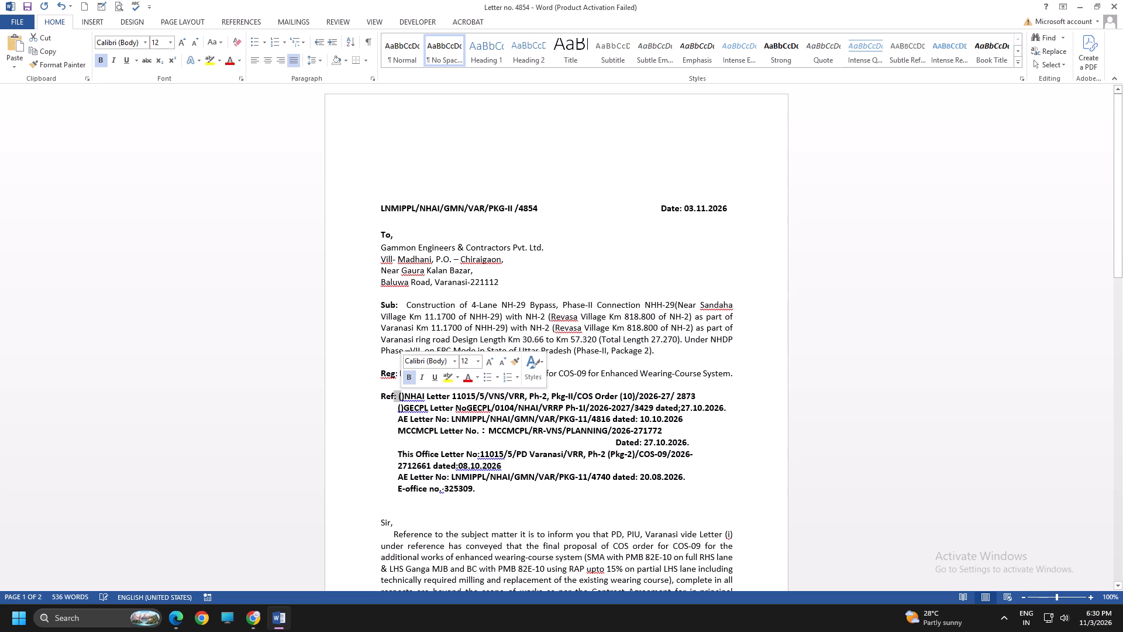
{"action": "left_click_drag", "start_coordinate": [398, 401], "coordinate": [402, 407]}
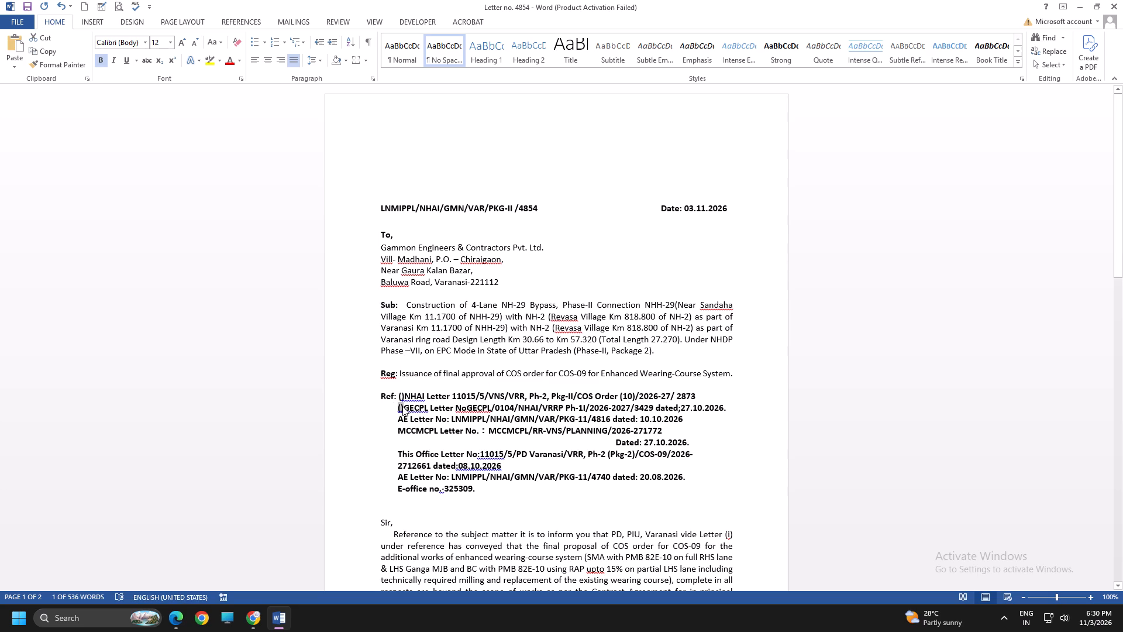
{"action": "key", "text": "ctrl+c"}
{"action": "left_click", "coordinate": [397, 420]}
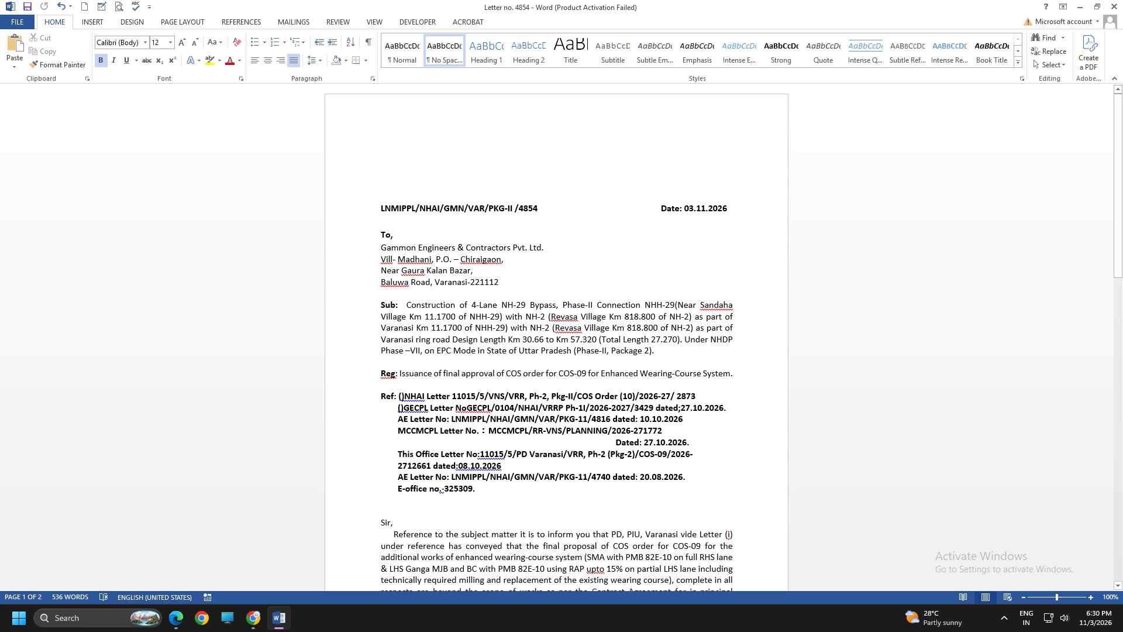
{"action": "key", "text": "ctrl+v"}
{"action": "left_click", "coordinate": [397, 430]}
{"action": "key", "text": "ctrl+v"}
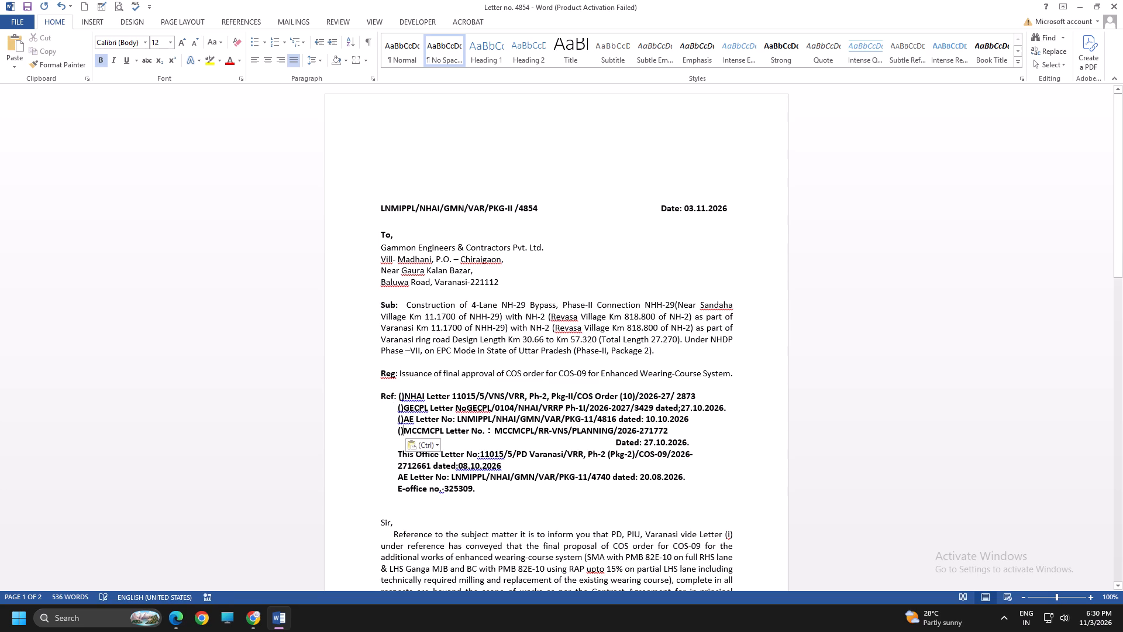
{"action": "left_click", "coordinate": [395, 456]}
{"action": "key", "text": "ctrl+v"}
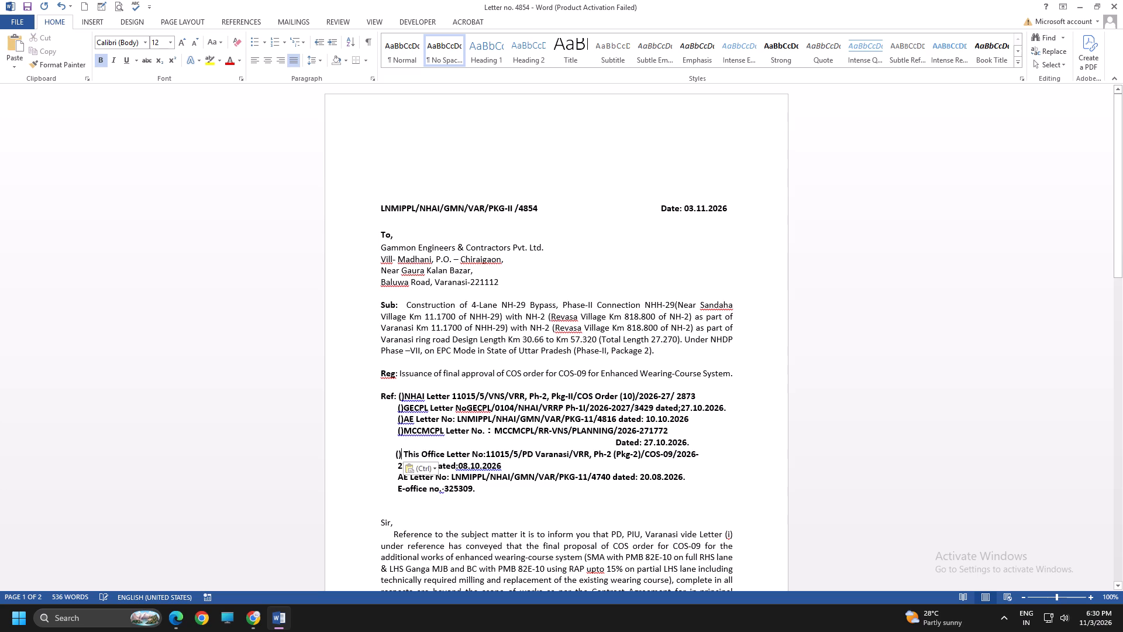
Paste "()" in front of the "2712661 dated:08.10.2026" continuation line, the "AE Letter" 4740 line and the "E-office no." line.
{"action": "left_click", "coordinate": [398, 463]}
{"action": "key", "text": "ctrl+v"}
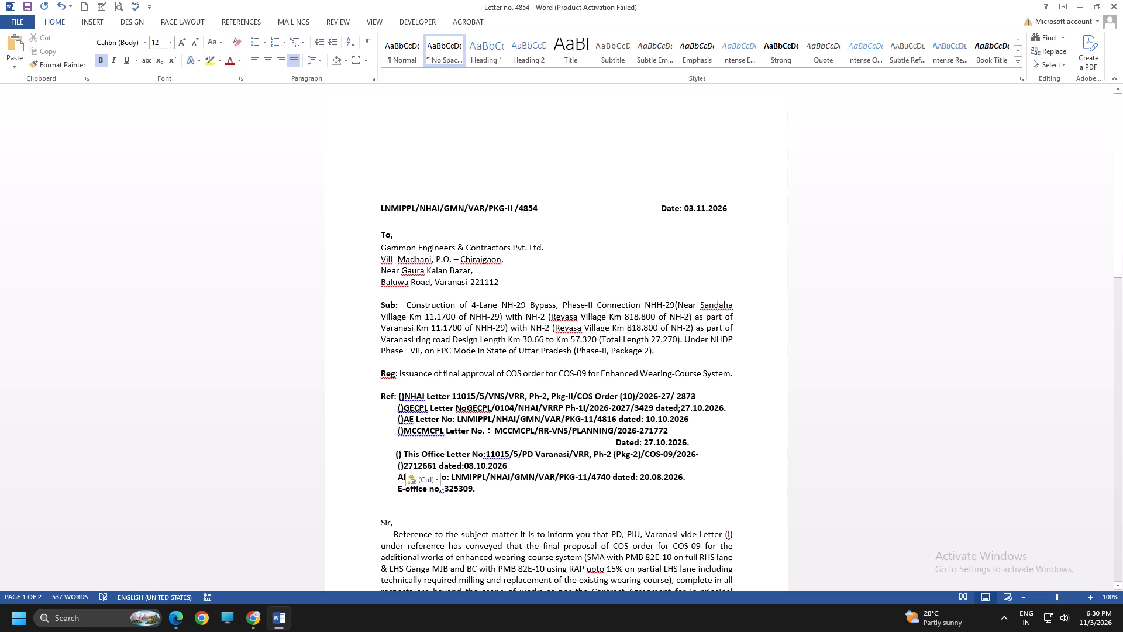
{"action": "left_click", "coordinate": [394, 475]}
{"action": "key", "text": "ctrl+v"}
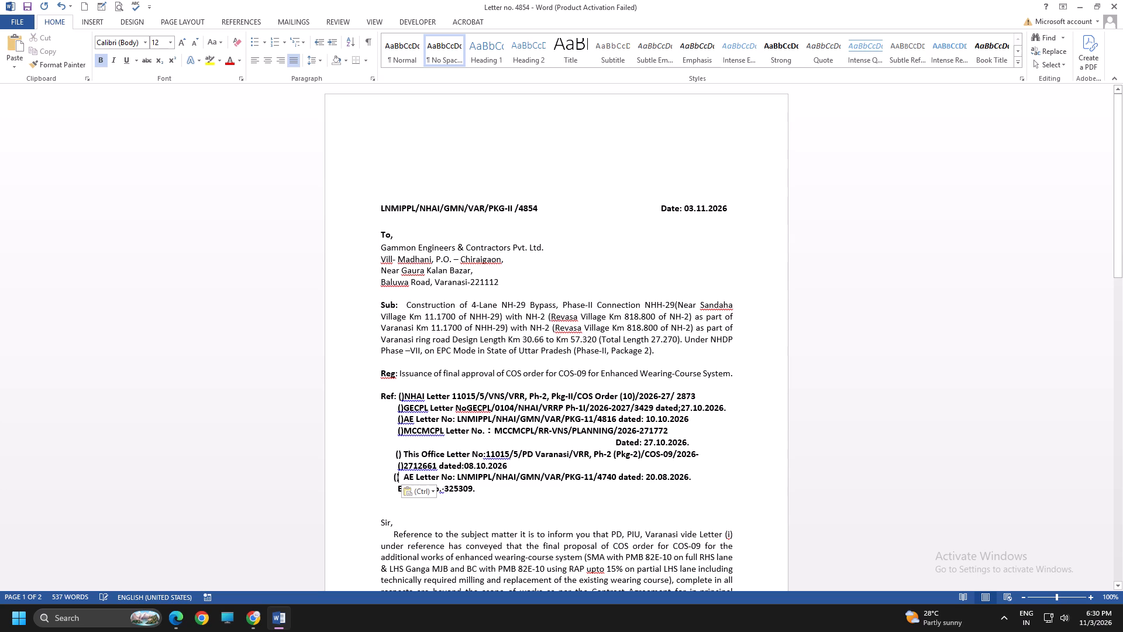
{"action": "left_click", "coordinate": [395, 487]}
{"action": "key", "text": "ctrl+v"}
Delete the "()" in front of the continuation line "2712661 dated:08.10.2026".
{"action": "left_click_drag", "start_coordinate": [404, 465], "coordinate": [397, 465]}
{"action": "key", "text": "BackSpace"}
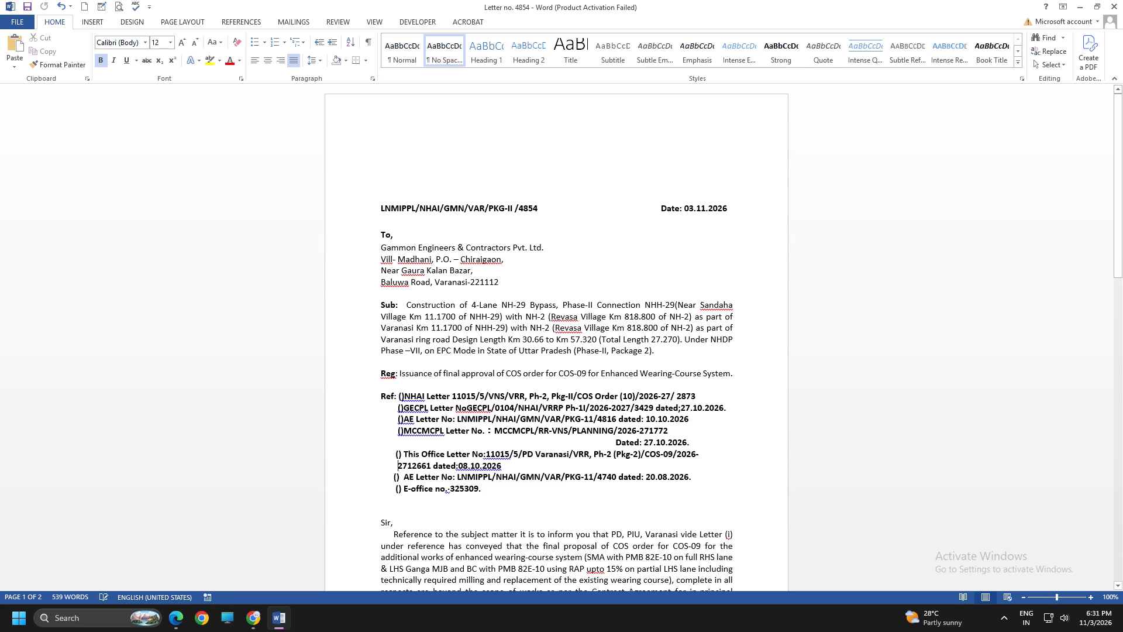
Add a space after the "()" in the NHAI, GECPL, AE 4816 and MCCMCPL reference lines.
{"action": "left_click", "coordinate": [405, 395]}
{"action": "key", "text": "space"}
{"action": "left_click", "coordinate": [404, 410]}
{"action": "key", "text": "space"}
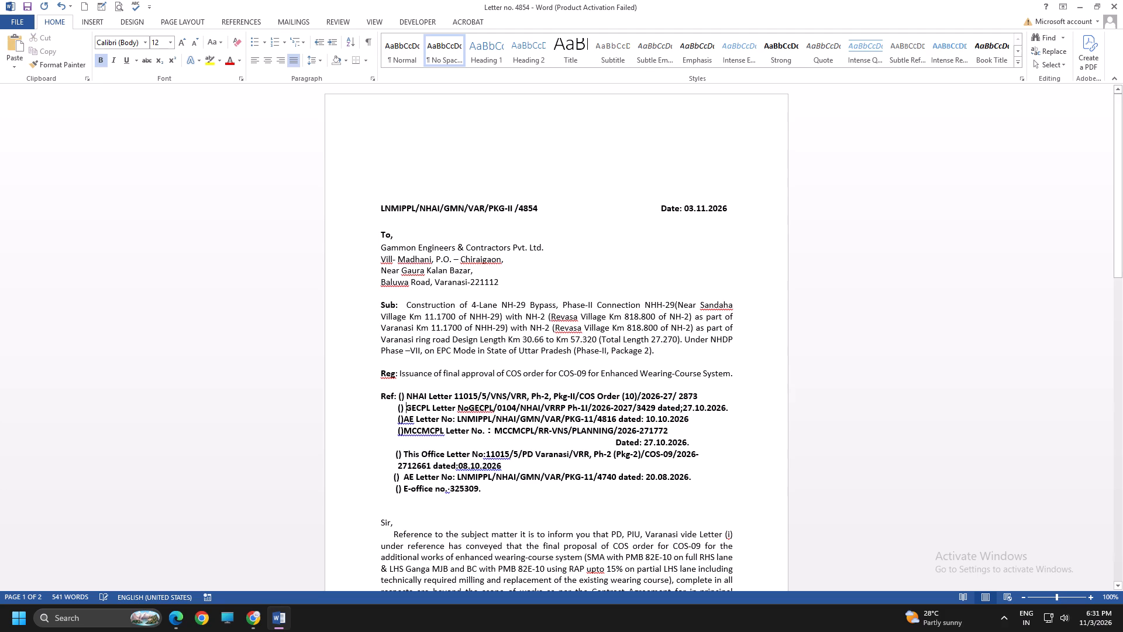
{"action": "left_click", "coordinate": [404, 423]}
{"action": "key", "text": "space"}
{"action": "left_click", "coordinate": [405, 432]}
{"action": "key", "text": "space"}
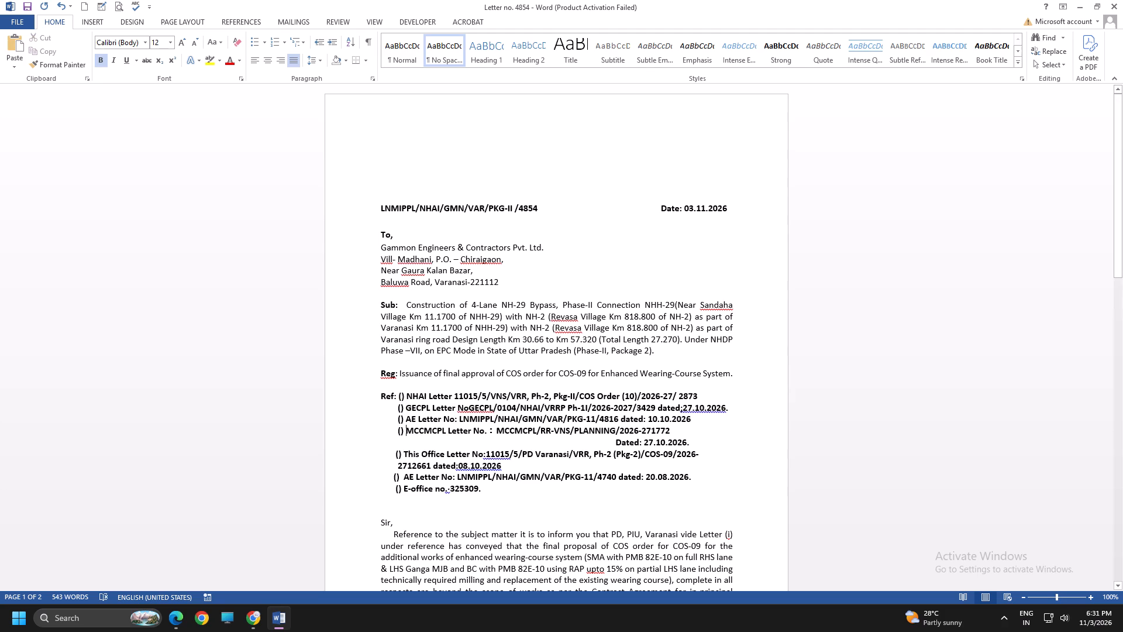
Number the NHAI, GECPL, AE 4816 and MCCMCPL references (i), (ii), (iii) and (iv) inside their parentheses.
{"action": "left_click", "coordinate": [401, 396]}
{"action": "key", "text": "i"}
{"action": "key", "text": "BackSpace"}
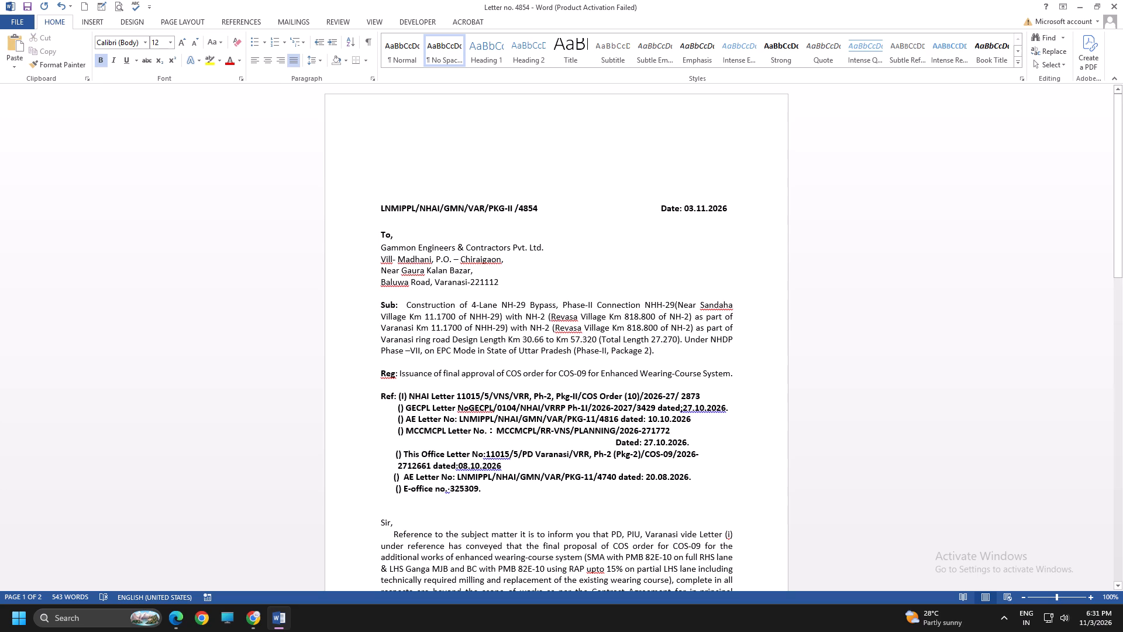
{"action": "key", "text": "i"}
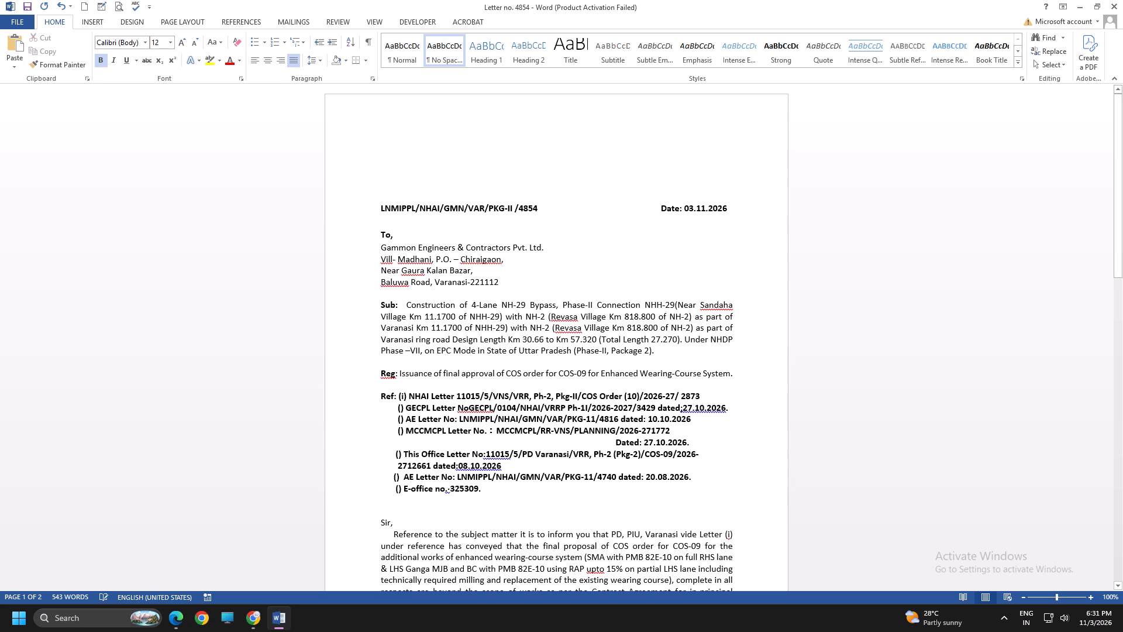
{"action": "left_click", "coordinate": [401, 410]}
{"action": "key", "text": "i"}
{"action": "key", "text": "i"}
{"action": "left_click", "coordinate": [402, 418]}
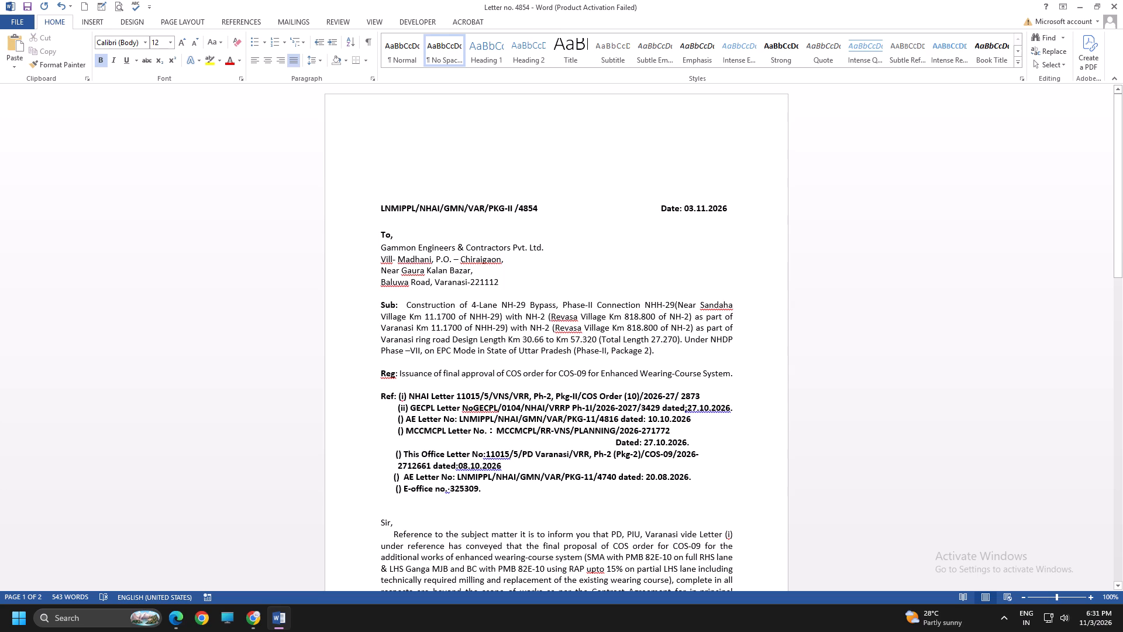
{"action": "type", "text": "ii"}
{"action": "key", "text": "i"}
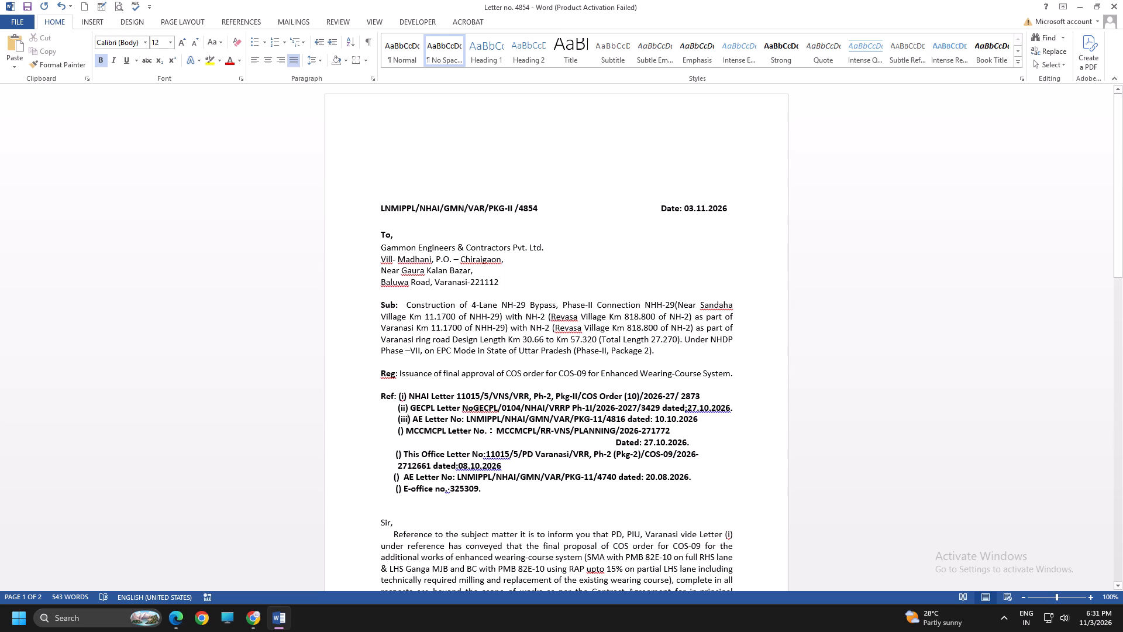
{"action": "left_click", "coordinate": [401, 430]}
{"action": "key", "text": "i"}
{"action": "key", "text": "v"}
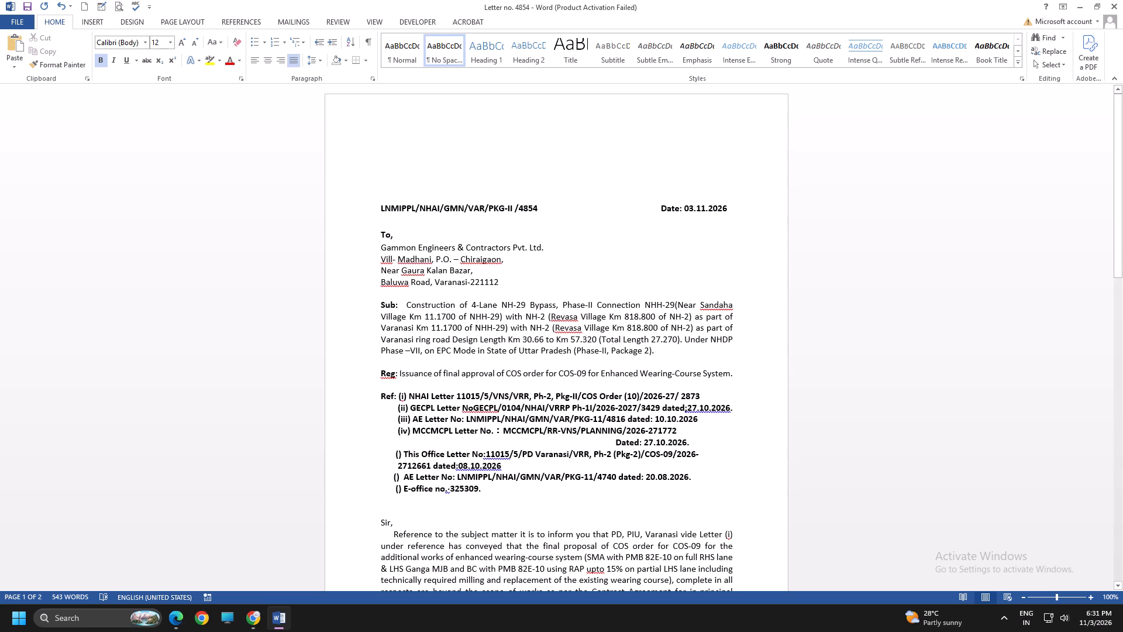
Number the "This Office Letter", AE 4740 and E-office references (v), (vi) and (vii) inside their parentheses.
{"action": "left_click", "coordinate": [398, 452]}
{"action": "key", "text": "v"}
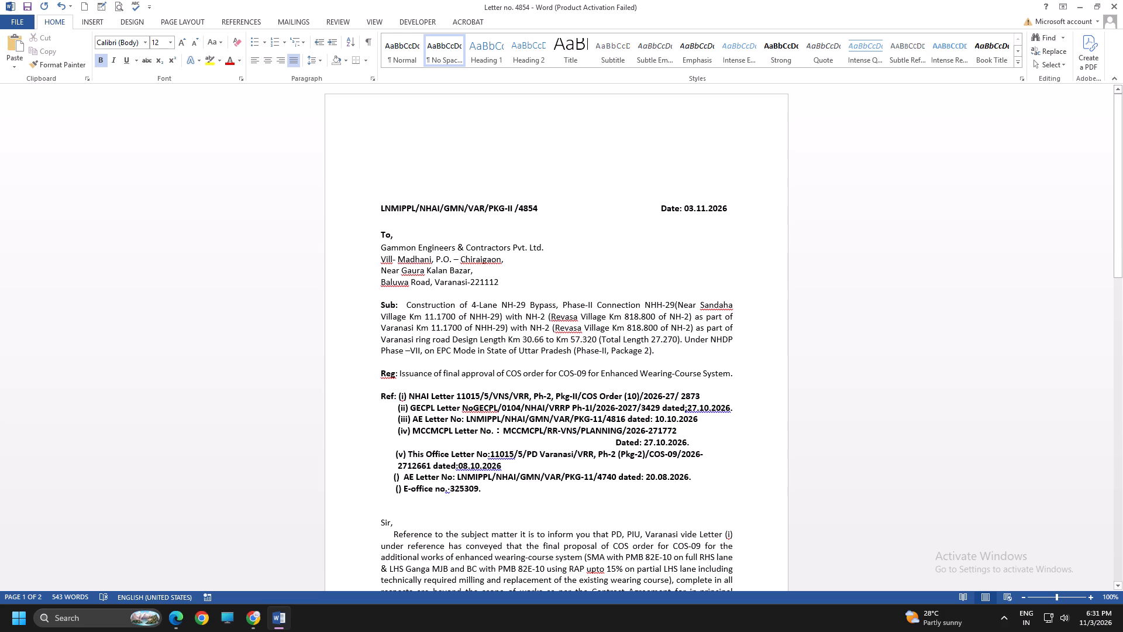
{"action": "left_click", "coordinate": [395, 474]}
{"action": "key", "text": "v"}
{"action": "key", "text": "i"}
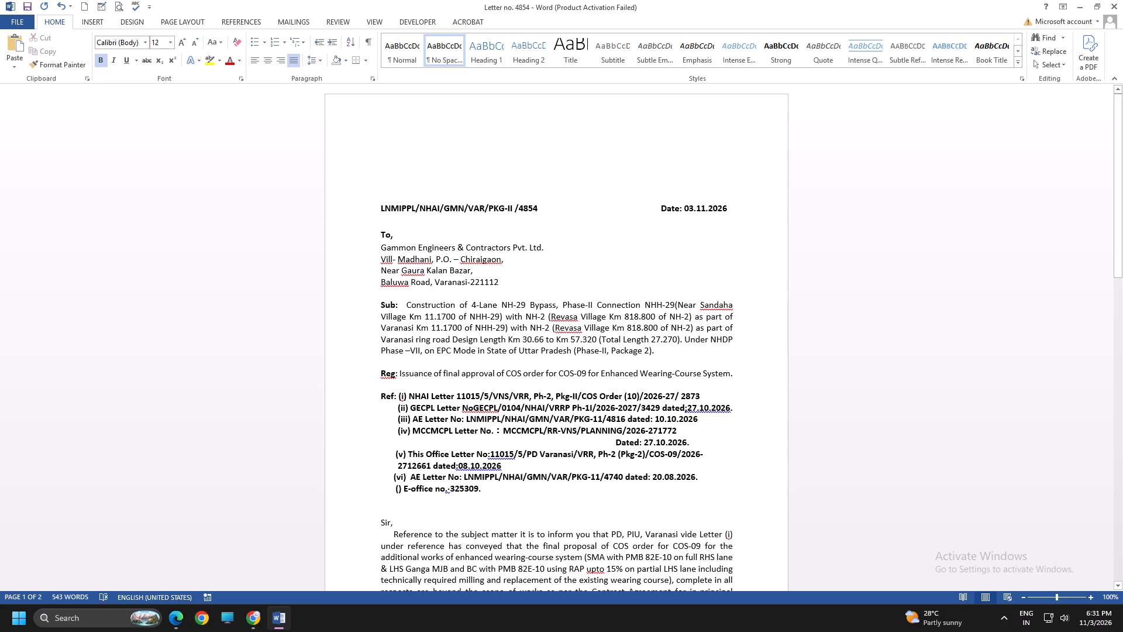
{"action": "left_click", "coordinate": [398, 486]}
{"action": "key", "text": "v"}
{"action": "key", "text": "i"}
{"action": "key", "text": "i"}
Replace the semicolon after "dated" in the GECPL letter reference with a colon.
{"action": "left_click", "coordinate": [687, 408]}
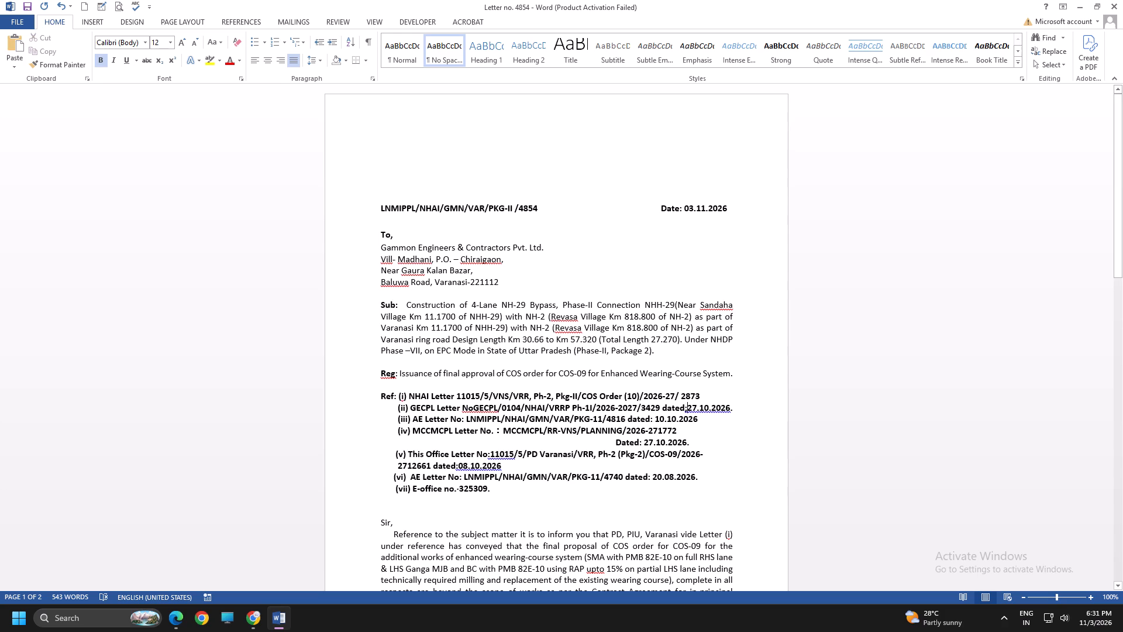
{"action": "left_click", "coordinate": [687, 408]}
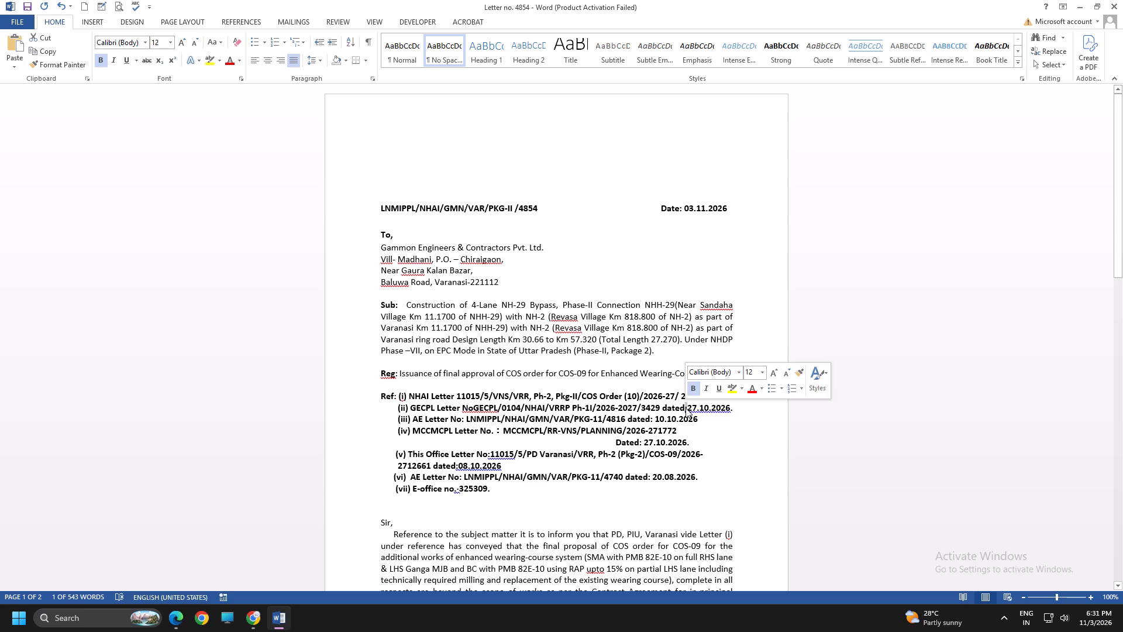
{"action": "key", "text": "BackSpace"}
{"action": "key", "text": "shift+colon"}
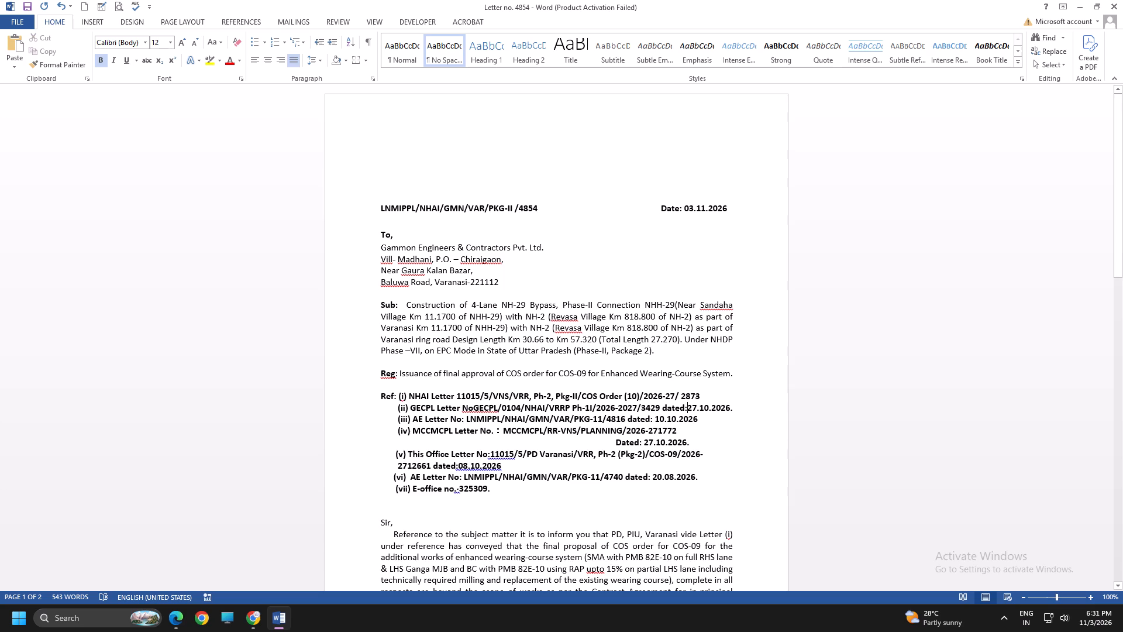
Add a space before and after the hyphen in the E-office no. reference (vii).
{"action": "scroll", "coordinate": [464, 408], "scroll_direction": "down", "scroll_amount": 3}
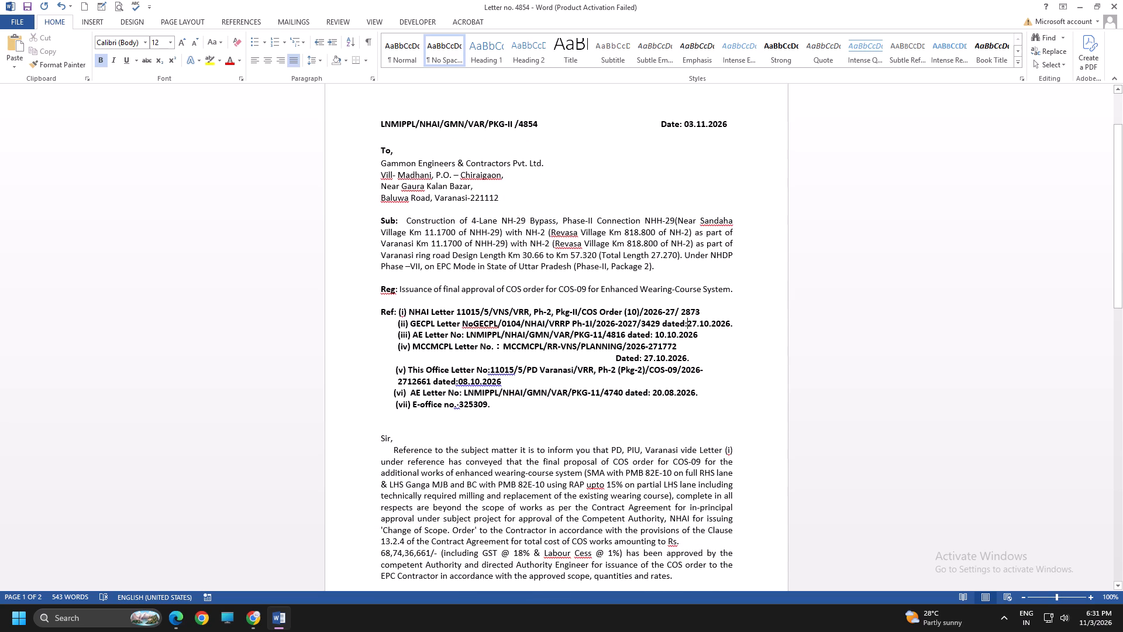
{"action": "left_click", "coordinate": [457, 404]}
{"action": "key", "text": "space"}
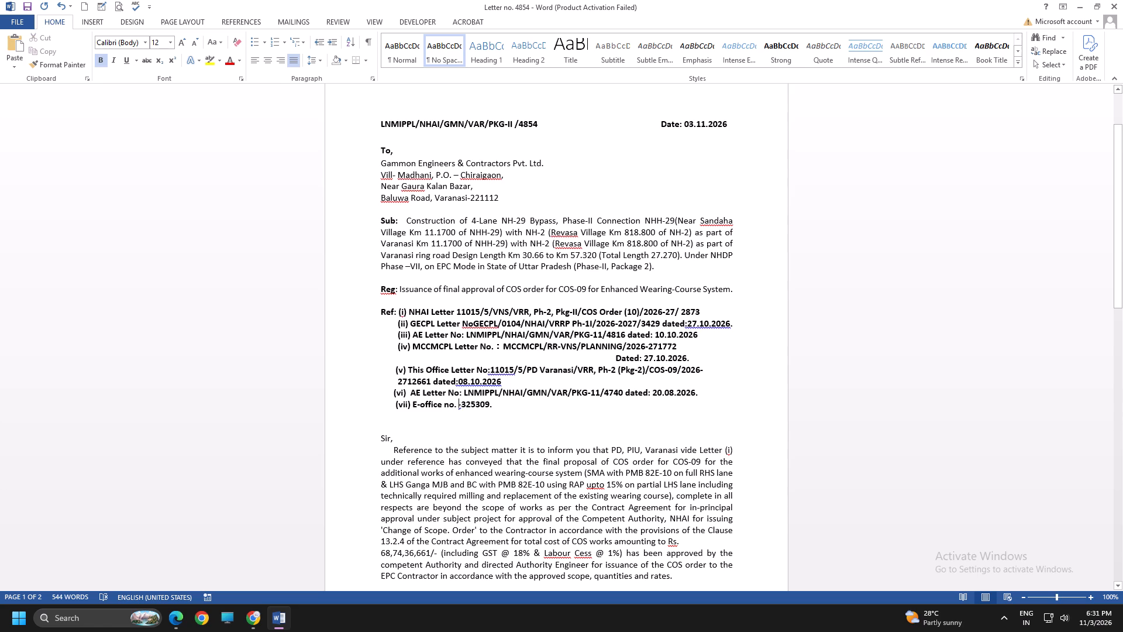
{"action": "left_click", "coordinate": [461, 406]}
{"action": "key", "text": "space"}
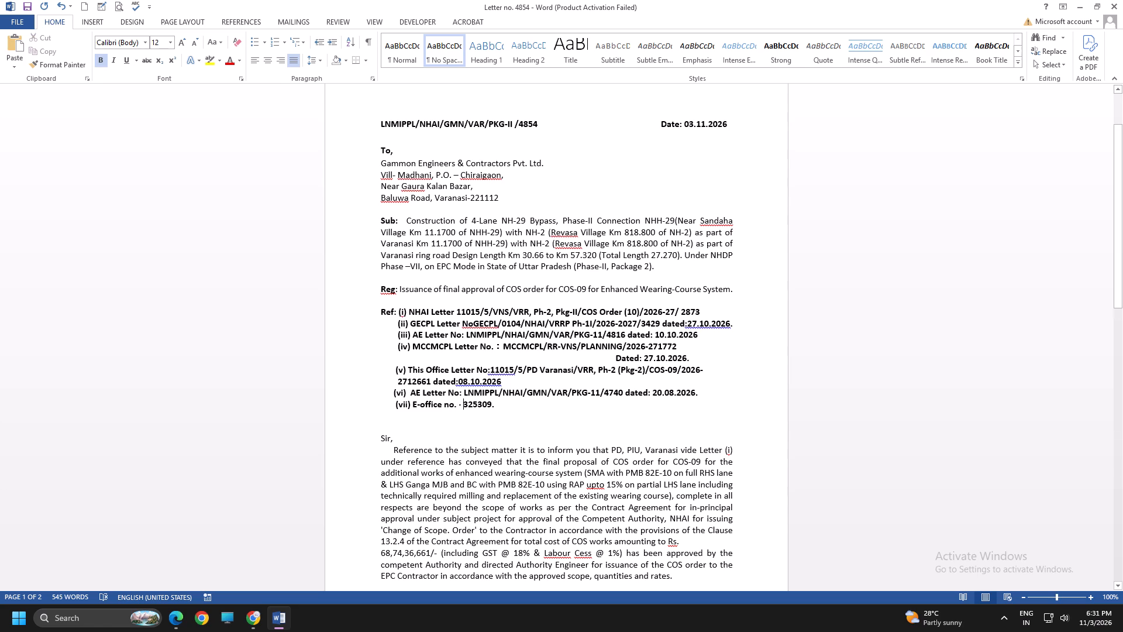
Add a space after "dated:" and "Letter No:" in reference (v) and after "dated:" in the GECPL reference (ii).
{"action": "left_click", "coordinate": [456, 380]}
{"action": "left_click", "coordinate": [457, 379]}
{"action": "key", "text": "space"}
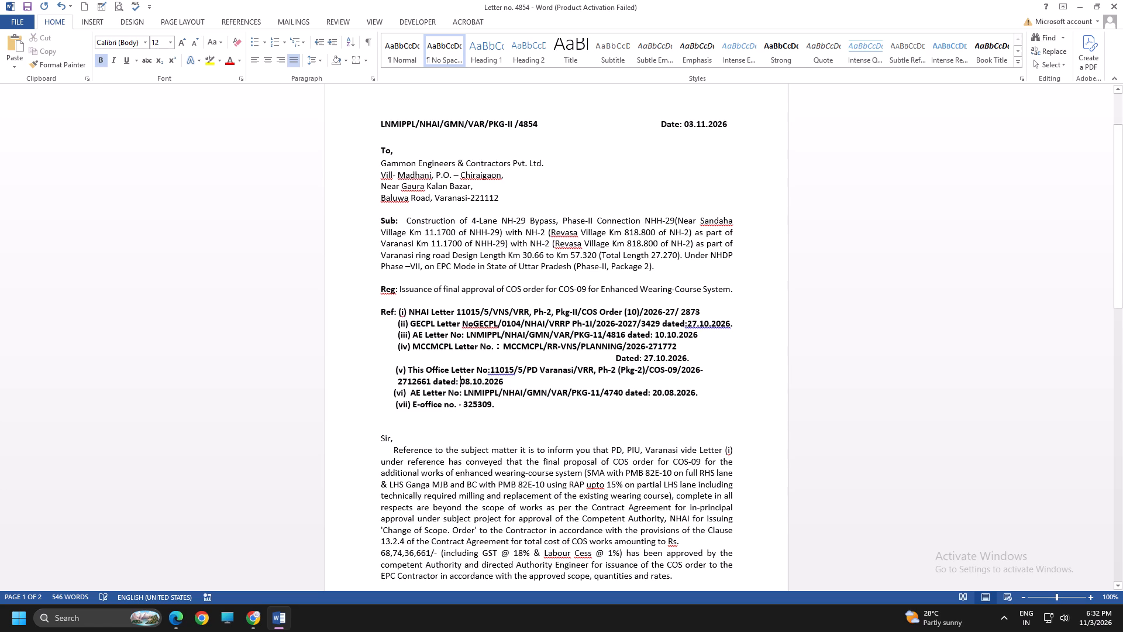
{"action": "left_click", "coordinate": [490, 369]}
{"action": "key", "text": "space"}
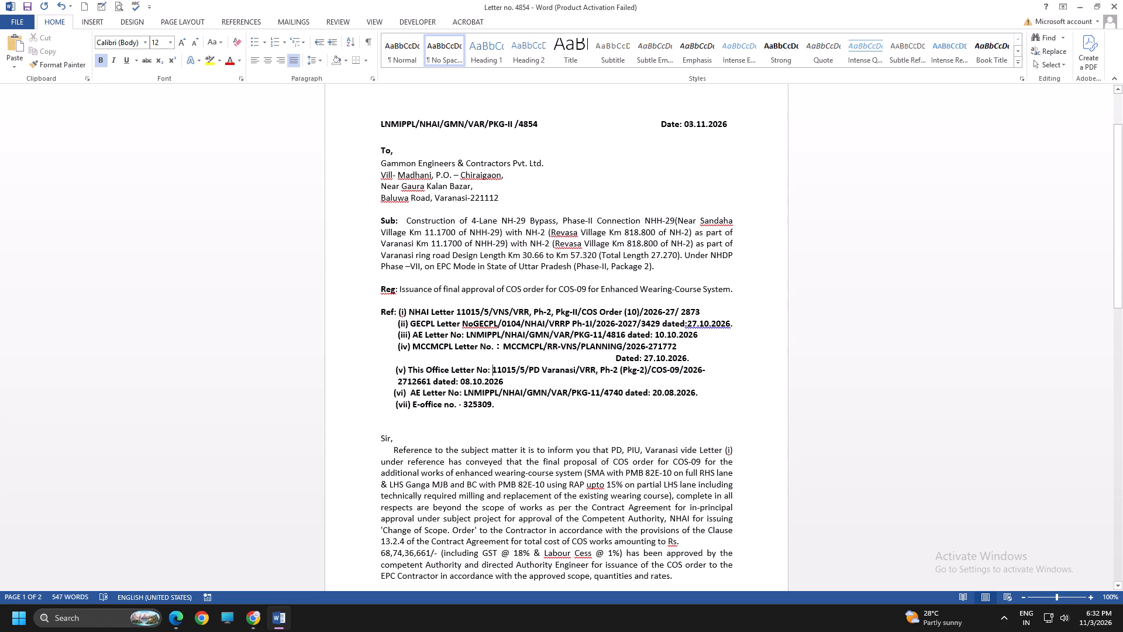
{"action": "left_click", "coordinate": [687, 325]}
{"action": "key", "text": "space"}
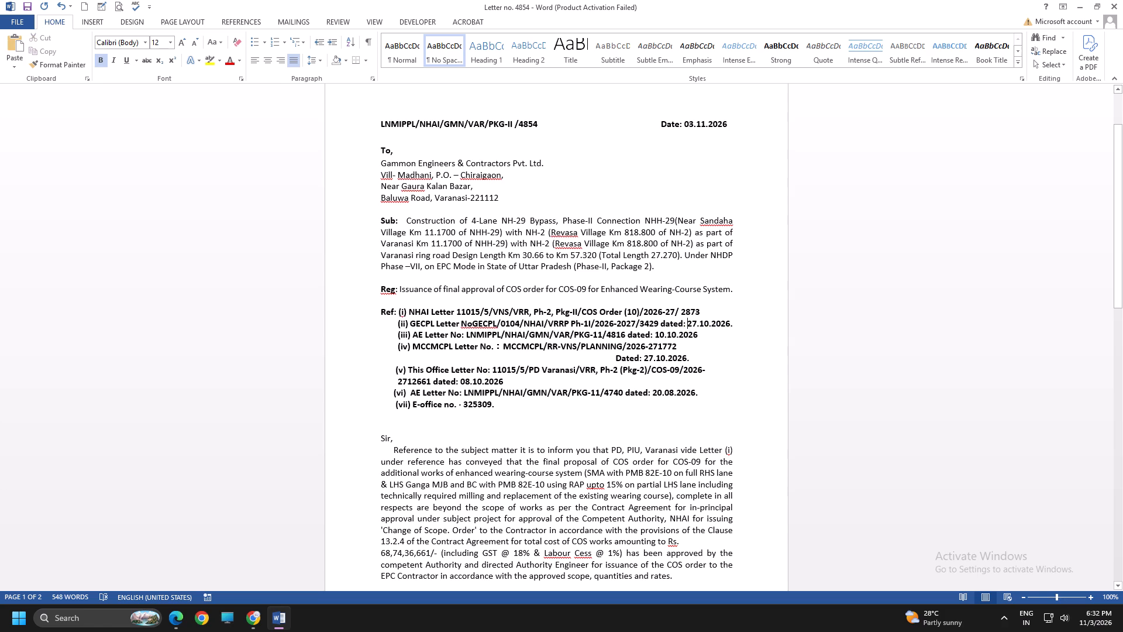
Indent the second line of reference (v) by four spaces.
{"action": "left_click", "coordinate": [399, 380]}
{"action": "key", "text": "space"}
{"action": "key", "text": "space"}
{"action": "key", "text": "space"}
{"action": "key", "text": "space"}
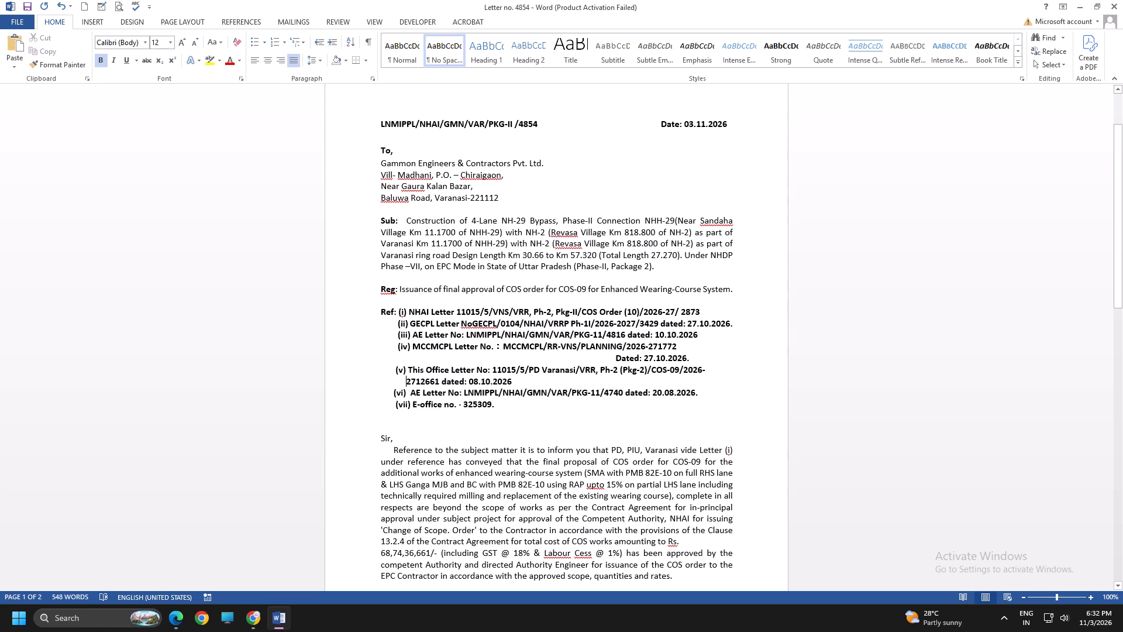
Correct the number at the start of reference (v)'s second line to 27/2661.
{"action": "left_click", "coordinate": [422, 380]}
{"action": "key", "text": "BackSpace"}
{"action": "key", "text": "slash"}
Replace the dash before 325309 in the E-office reference with a newly entered hyphen.
{"action": "left_click", "coordinate": [460, 406]}
{"action": "key", "text": "BackSpace"}
{"action": "key", "text": "minus"}
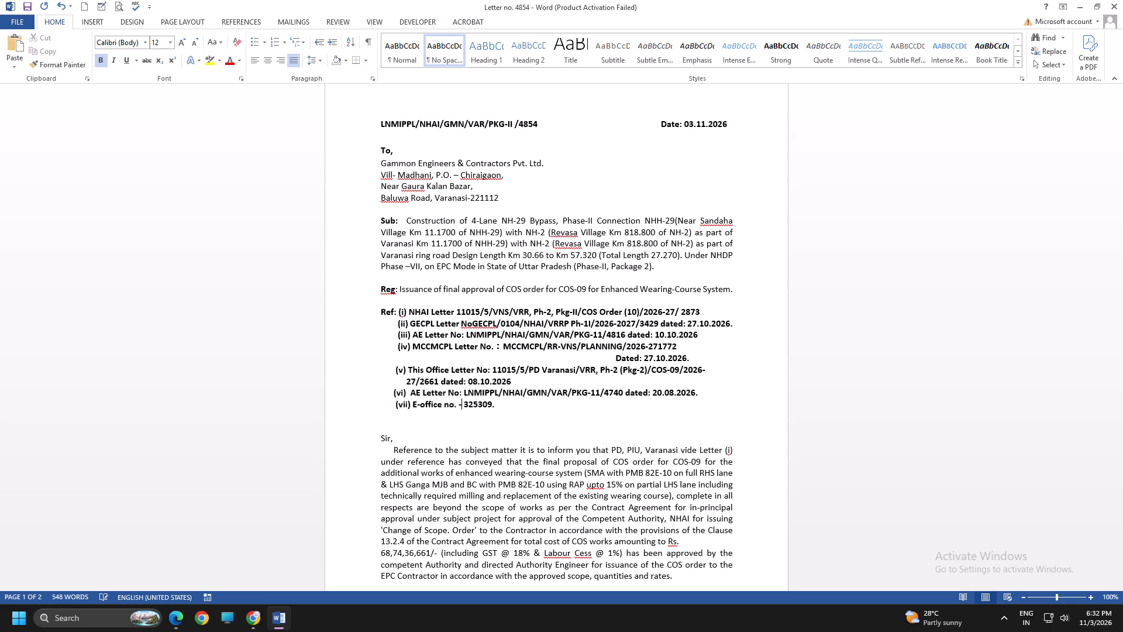
Insert a comma after "beyond the scope of works" in the letter's opening paragraph.
{"action": "scroll", "coordinate": [537, 489], "scroll_direction": "down", "scroll_amount": 2}
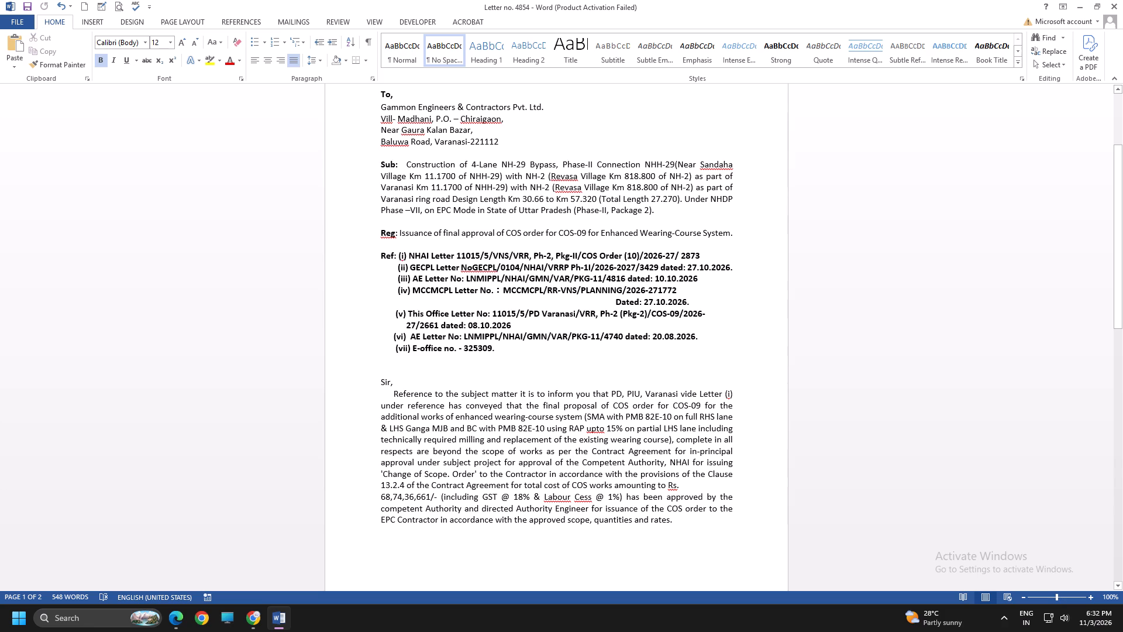
{"action": "left_click", "coordinate": [542, 452]}
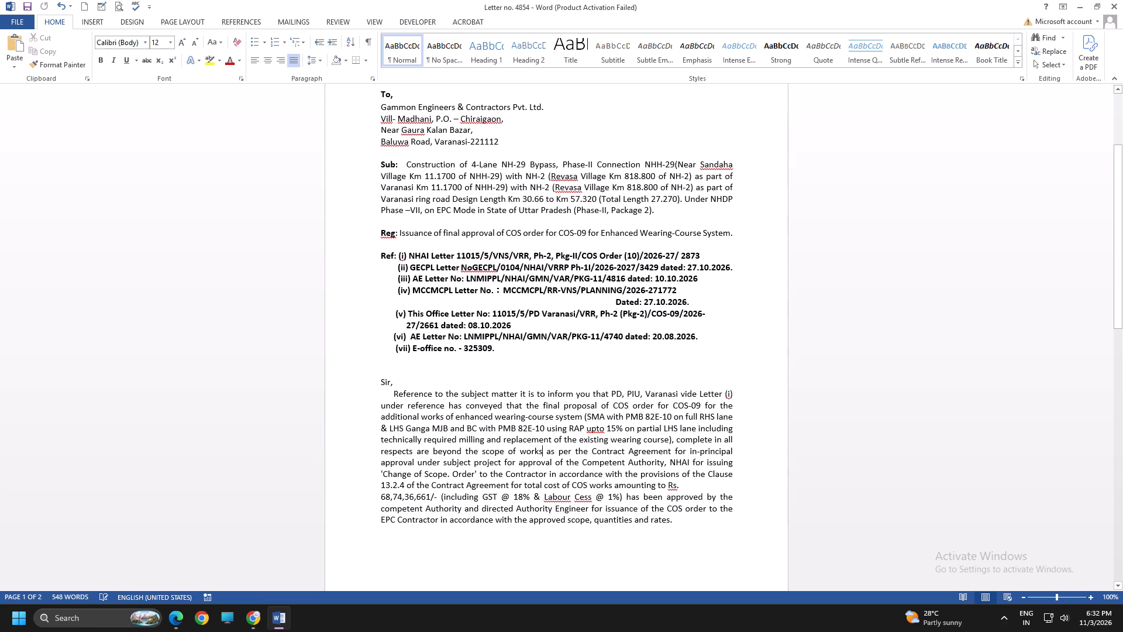
{"action": "key", "text": "comma"}
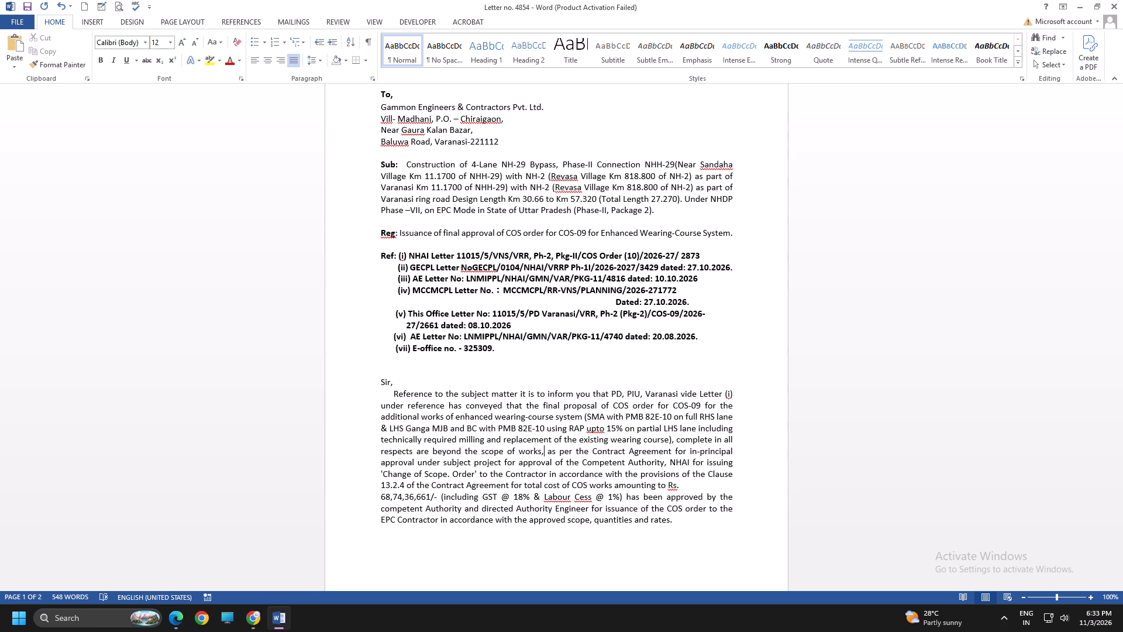
Remove the blank lines between item 2, on the detailed estimate summary, and the COS table on page 2.
{"action": "scroll", "coordinate": [546, 344], "scroll_direction": "down", "scroll_amount": 8}
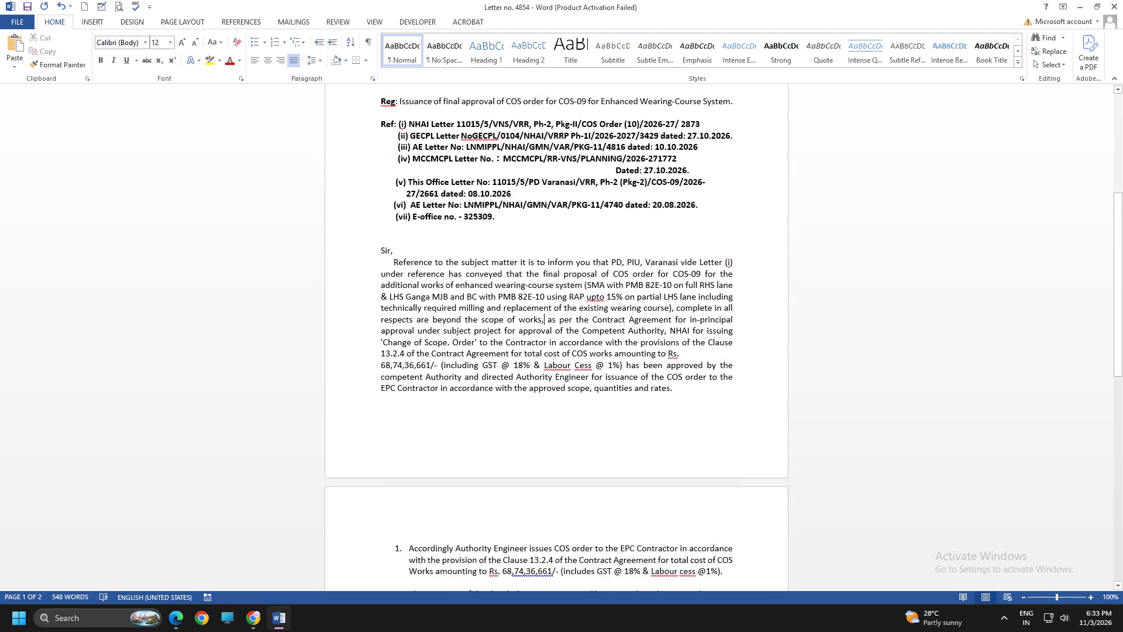
{"action": "scroll", "coordinate": [546, 338], "scroll_direction": "down", "scroll_amount": 10}
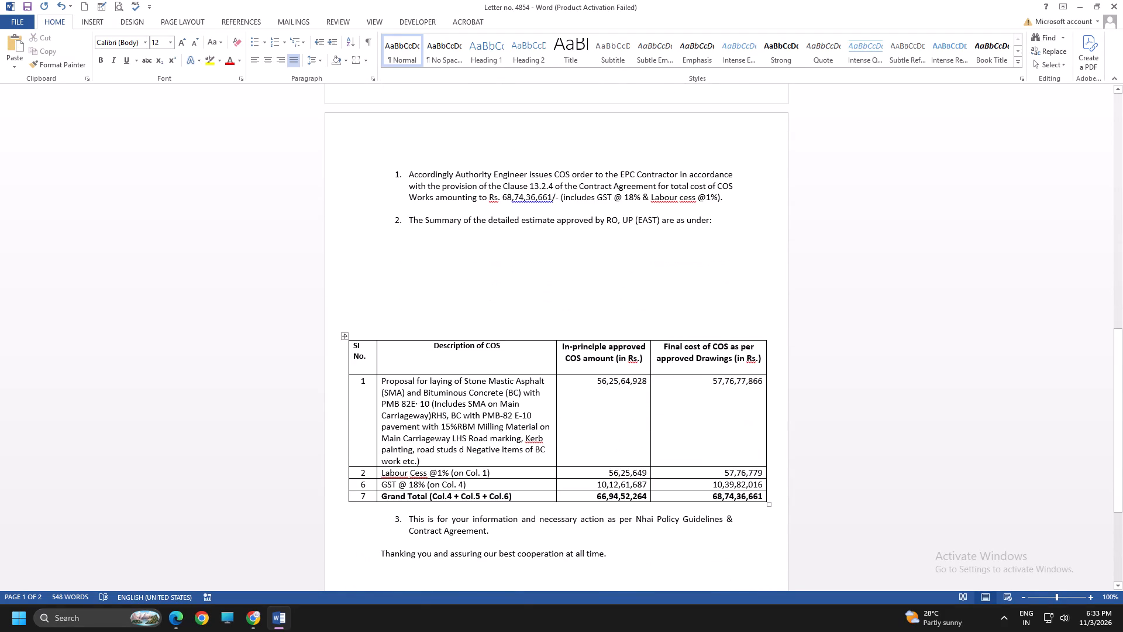
{"action": "left_click", "coordinate": [347, 314]}
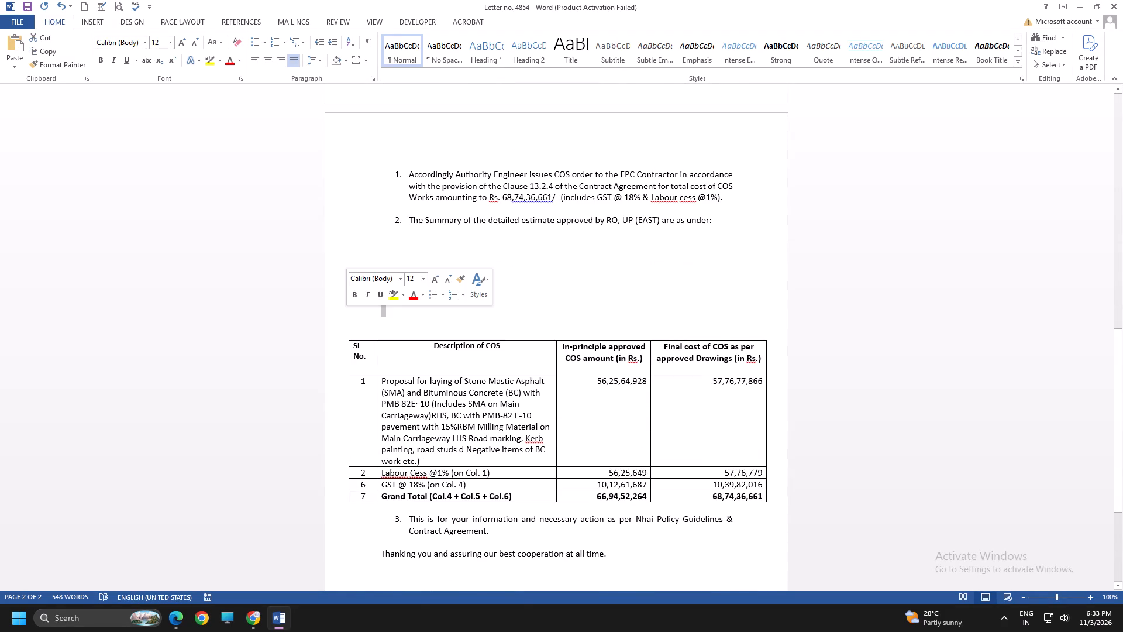
{"action": "key", "text": "BackSpace"}
{"action": "key", "text": "BackSpace"}
{"action": "key", "text": "BackSpace"}
{"action": "key", "text": "BackSpace"}
{"action": "key", "text": "BackSpace"}
{"action": "key", "text": "BackSpace"}
{"action": "key", "text": "BackSpace"}
{"action": "key", "text": "BackSpace"}
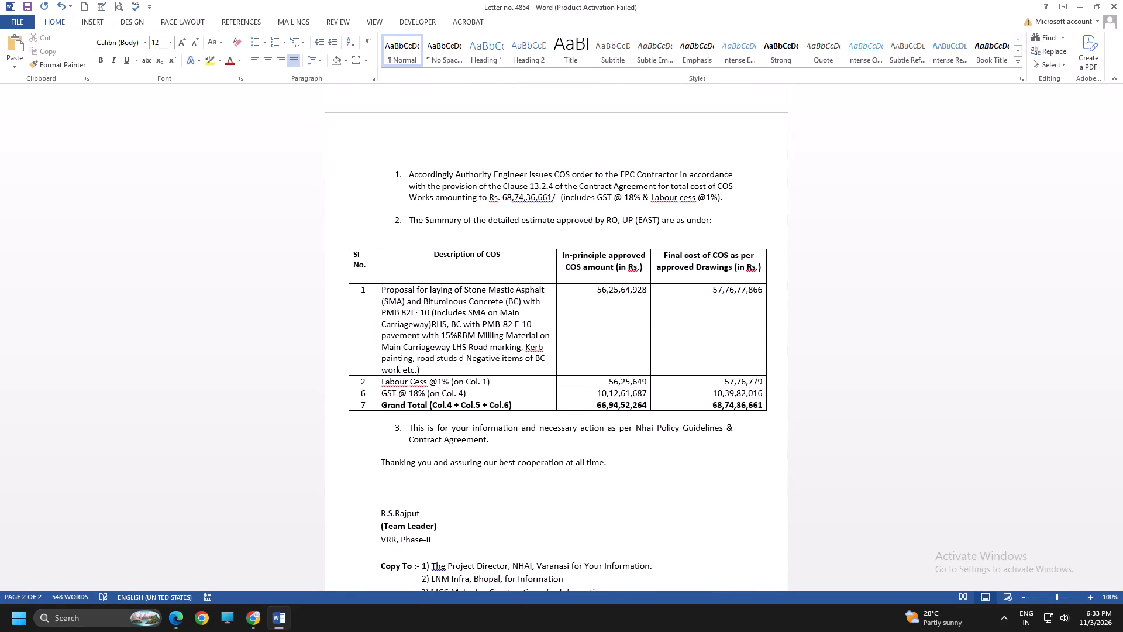
{"action": "key", "text": "BackSpace"}
Insert one blank line above the letter number and date line at the top of page 1.
{"action": "scroll", "coordinate": [509, 417], "scroll_direction": "down", "scroll_amount": 5}
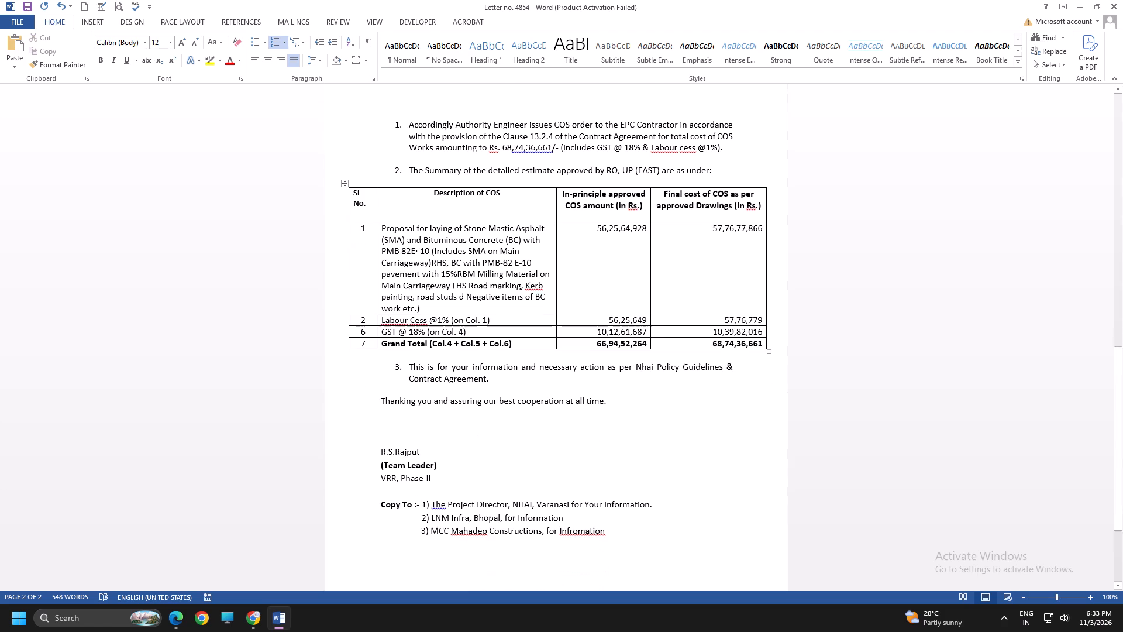
{"action": "scroll", "coordinate": [515, 427], "scroll_direction": "down", "scroll_amount": 3}
{"action": "scroll", "coordinate": [529, 384], "scroll_direction": "up", "scroll_amount": 16}
{"action": "scroll", "coordinate": [528, 287], "scroll_direction": "up", "scroll_amount": 2}
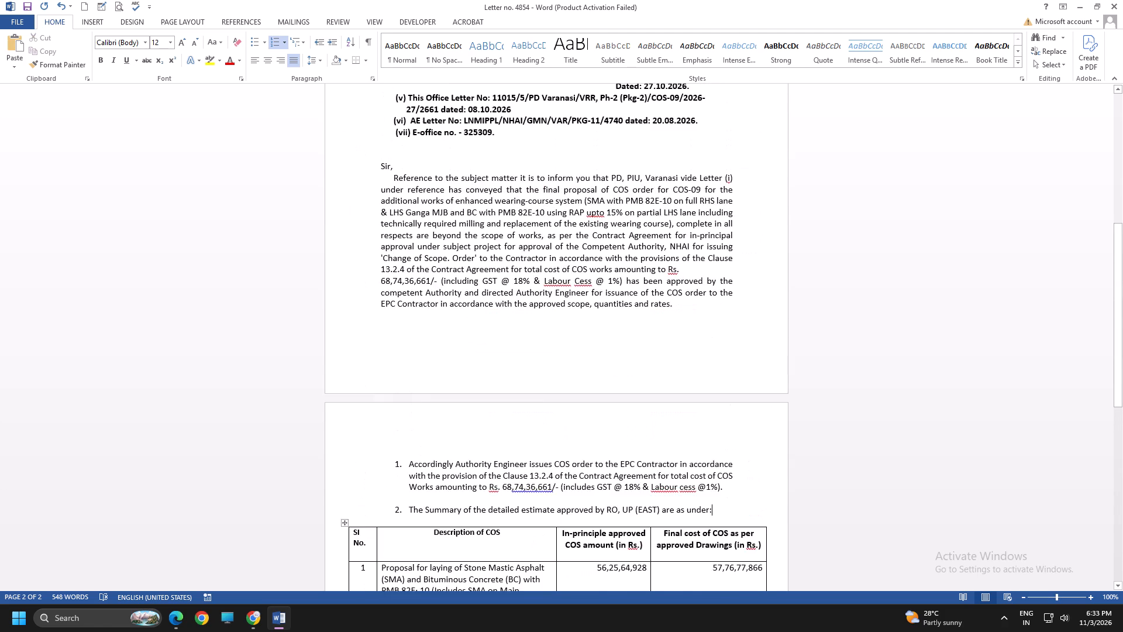
{"action": "scroll", "coordinate": [528, 287], "scroll_direction": "up", "scroll_amount": 14}
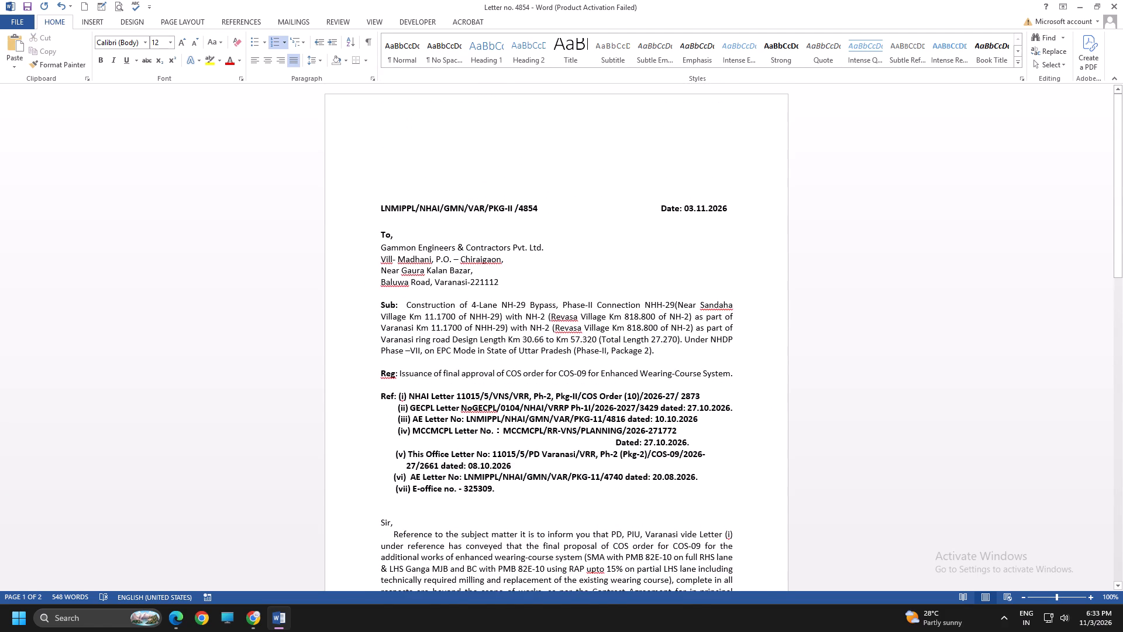
{"action": "scroll", "coordinate": [609, 225], "scroll_direction": "up", "scroll_amount": 2}
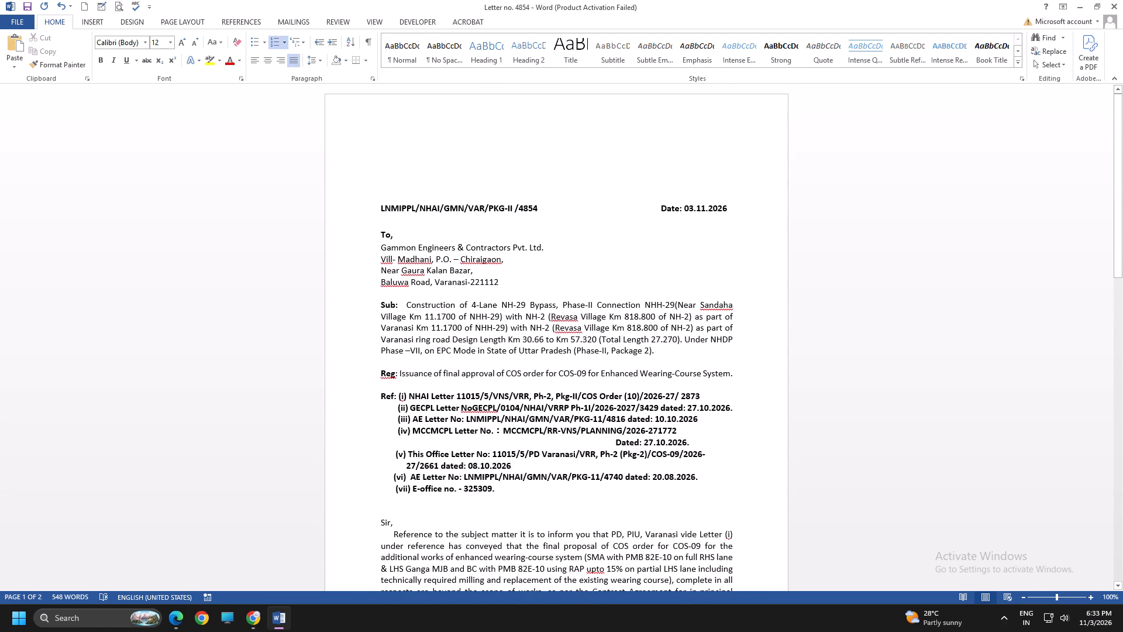
{"action": "left_click", "coordinate": [377, 207]}
{"action": "key", "text": "Return"}
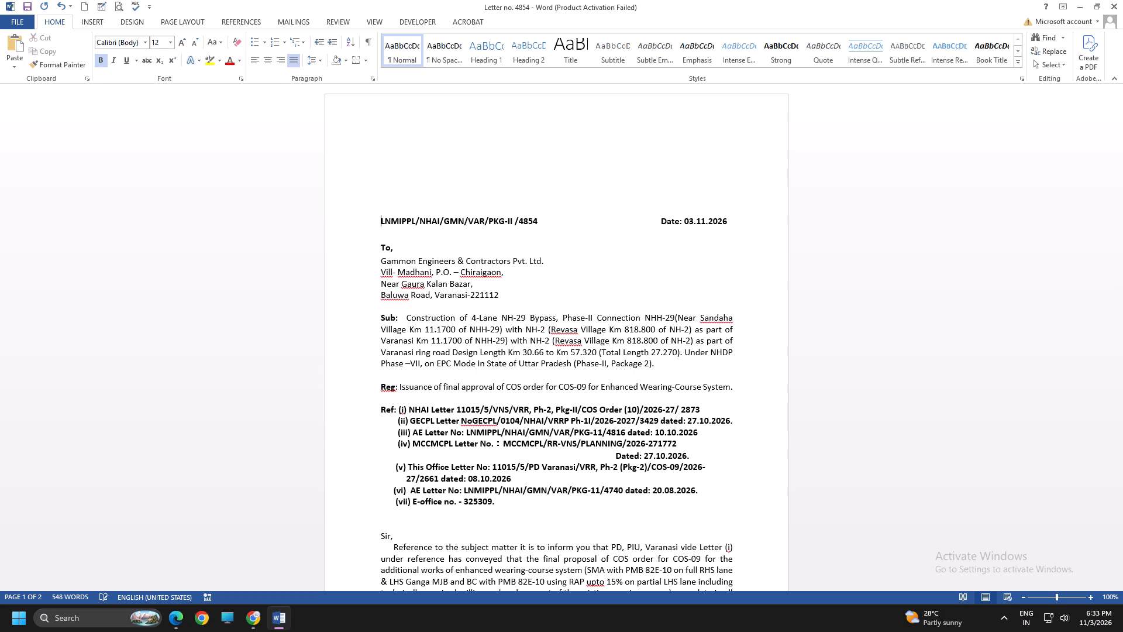
{"action": "key", "text": "BackSpace"}
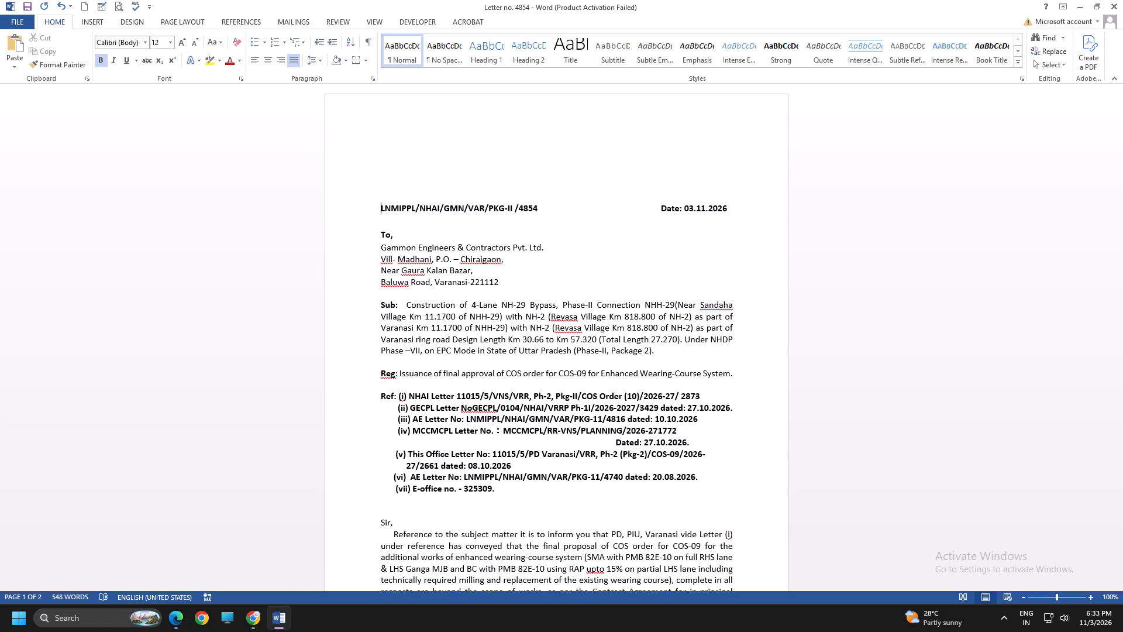
{"action": "key", "text": "Return"}
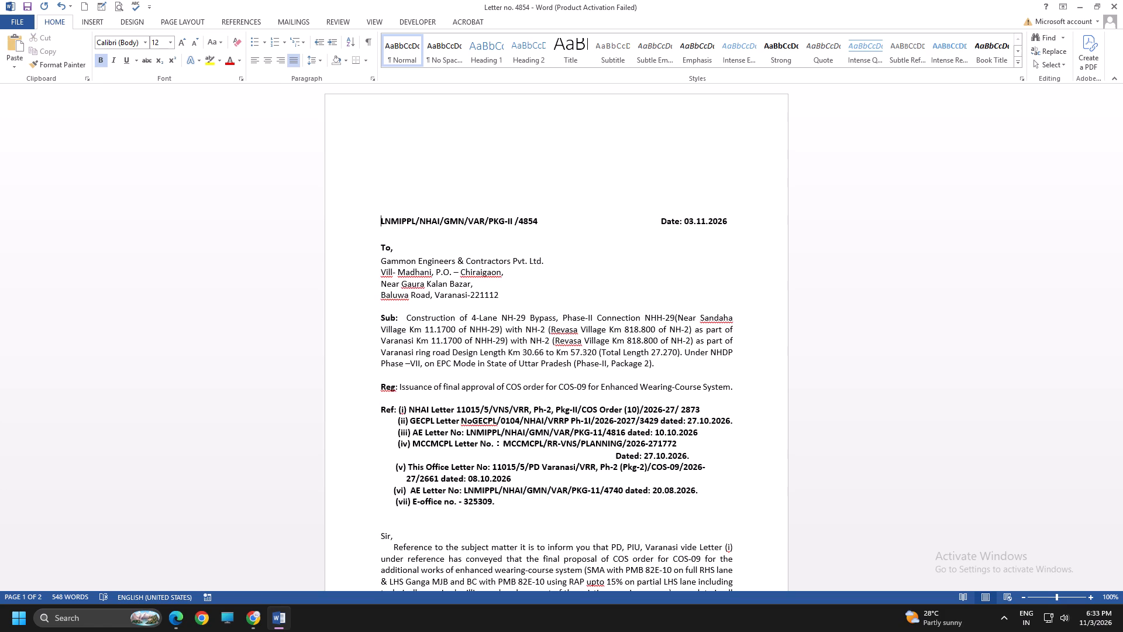
Print one copy of all pages of the letter on the HP Ink Tank 310 series printer.
{"action": "key", "text": "ctrl+p"}
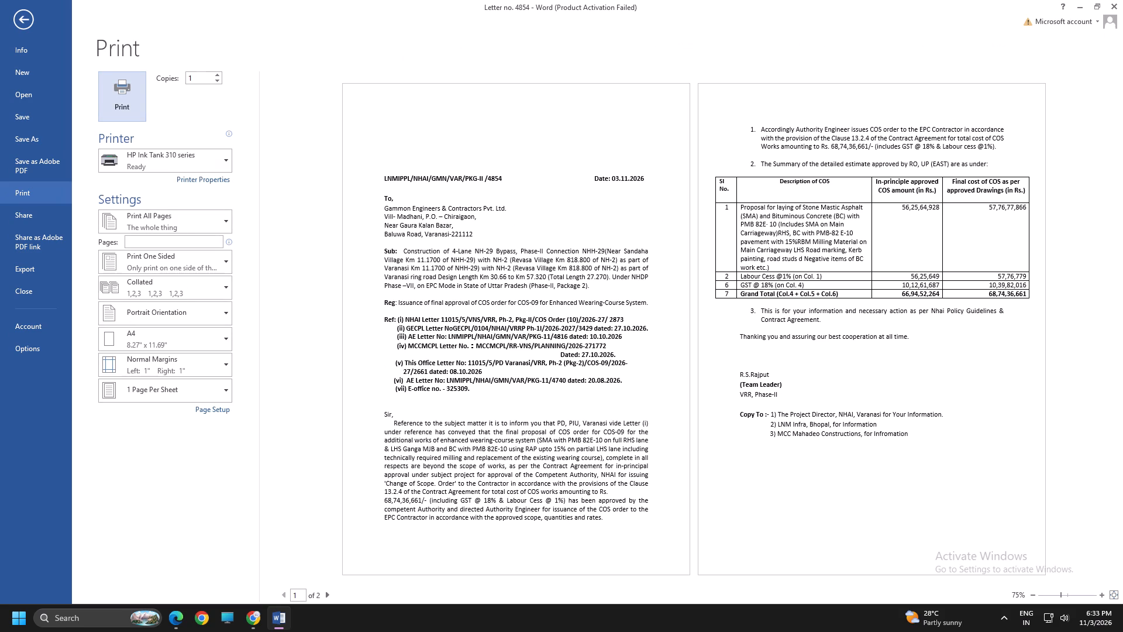
{"action": "left_click", "coordinate": [123, 99]}
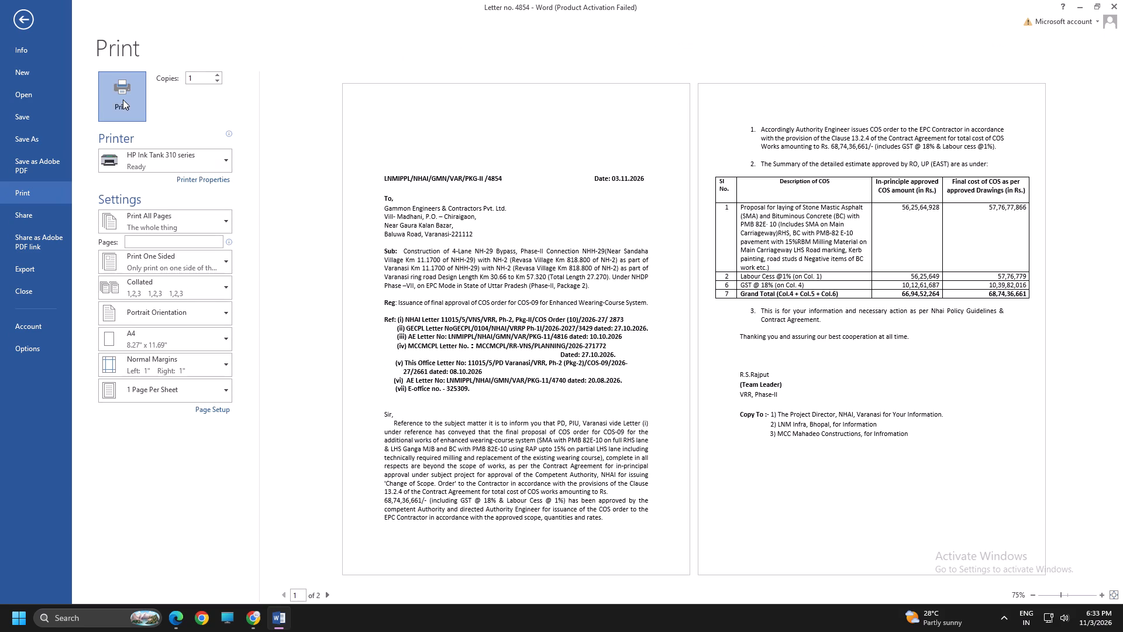
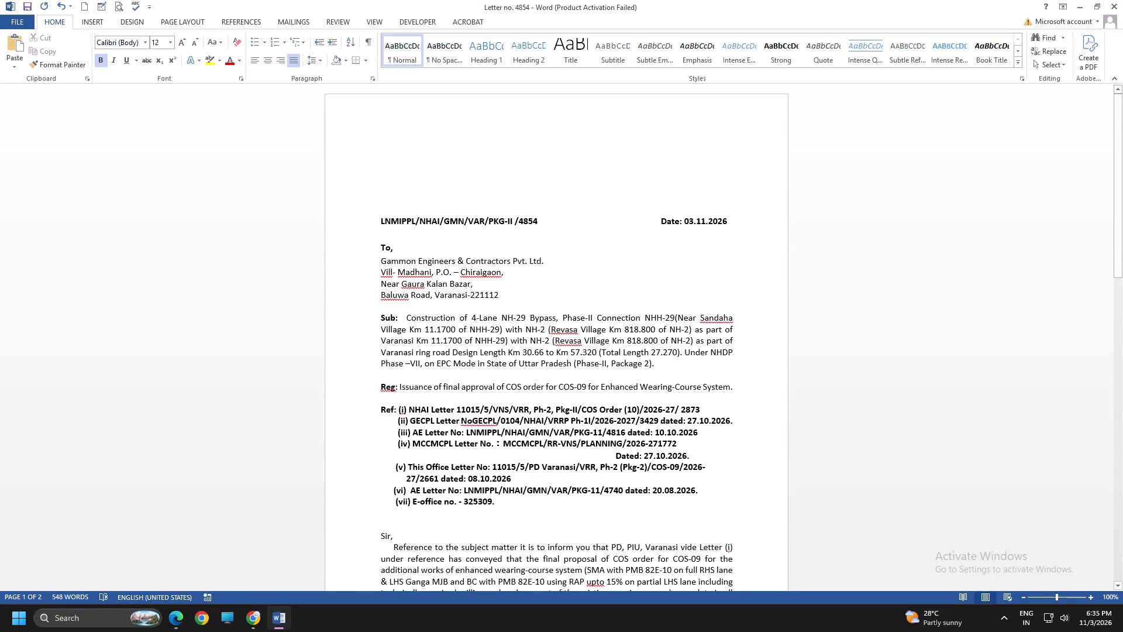
Delete the text of reference (vii), the E-office number, from the letter's reference list.
{"action": "left_click_drag", "start_coordinate": [494, 502], "coordinate": [481, 502]}
{"action": "left_click_drag", "start_coordinate": [481, 502], "coordinate": [397, 502]}
{"action": "key", "text": "BackSpace"}
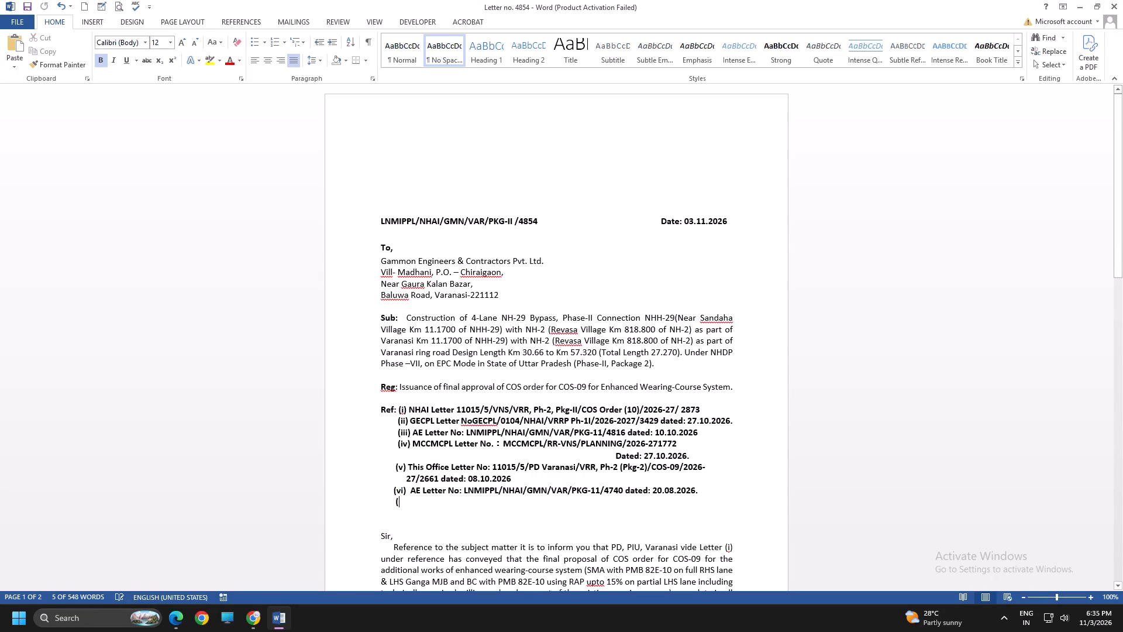
{"action": "key", "text": "BackSpace"}
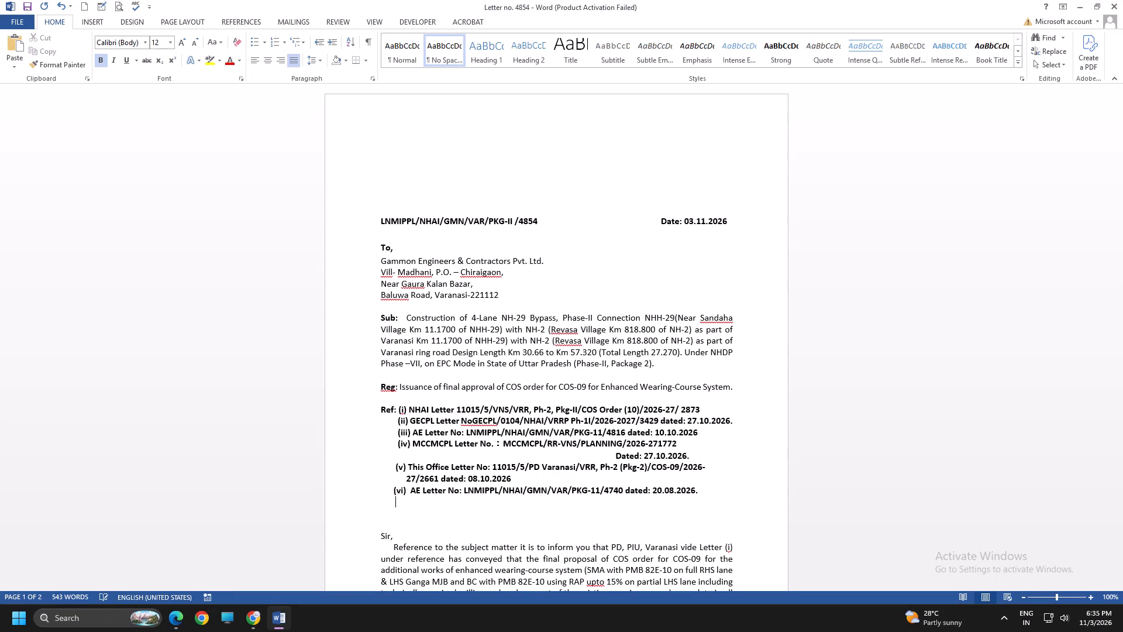
Add "Dated: 03.11.2026" after 2873 at the end of reference (i), the NHAI letter.
{"action": "left_click", "coordinate": [701, 411]}
{"action": "key", "text": "space"}
{"action": "type", "text": "ed"}
{"action": "key", "text": "shift+colon"}
{"action": "type", "text": "03"}
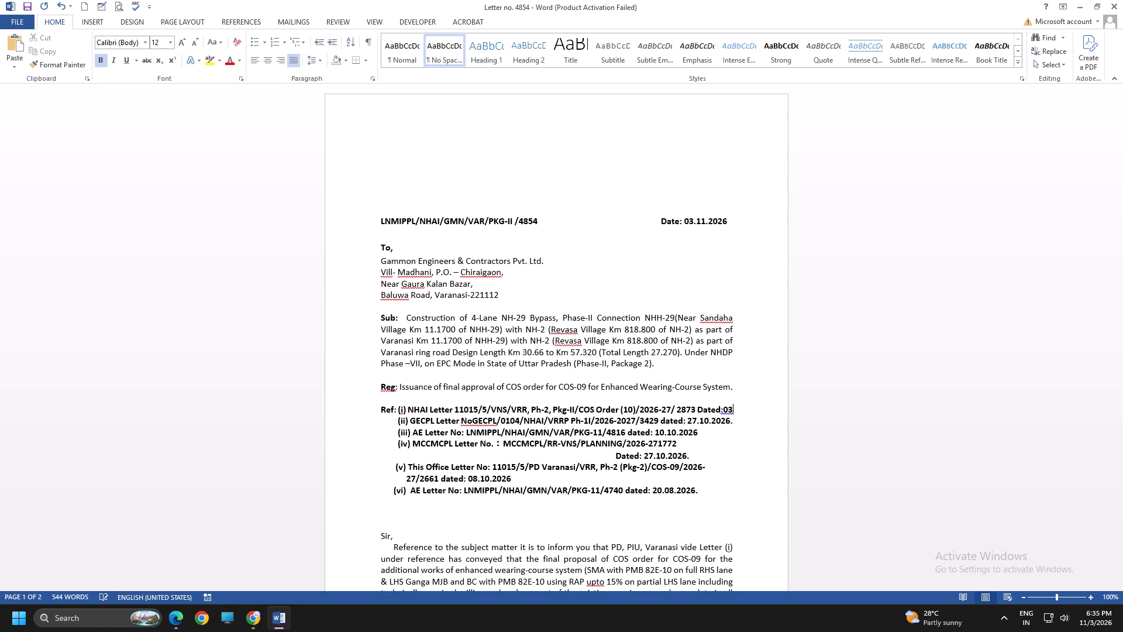
{"action": "type", "text": ".11.2026"}
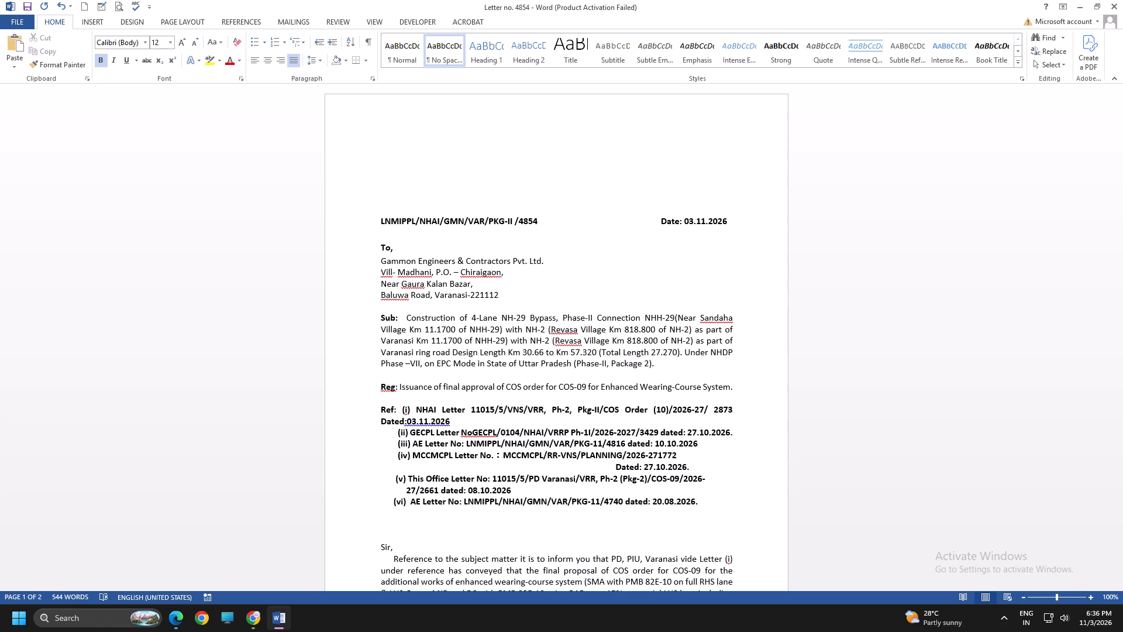
{"action": "scroll", "coordinate": [648, 238], "scroll_direction": "up", "scroll_amount": 1}
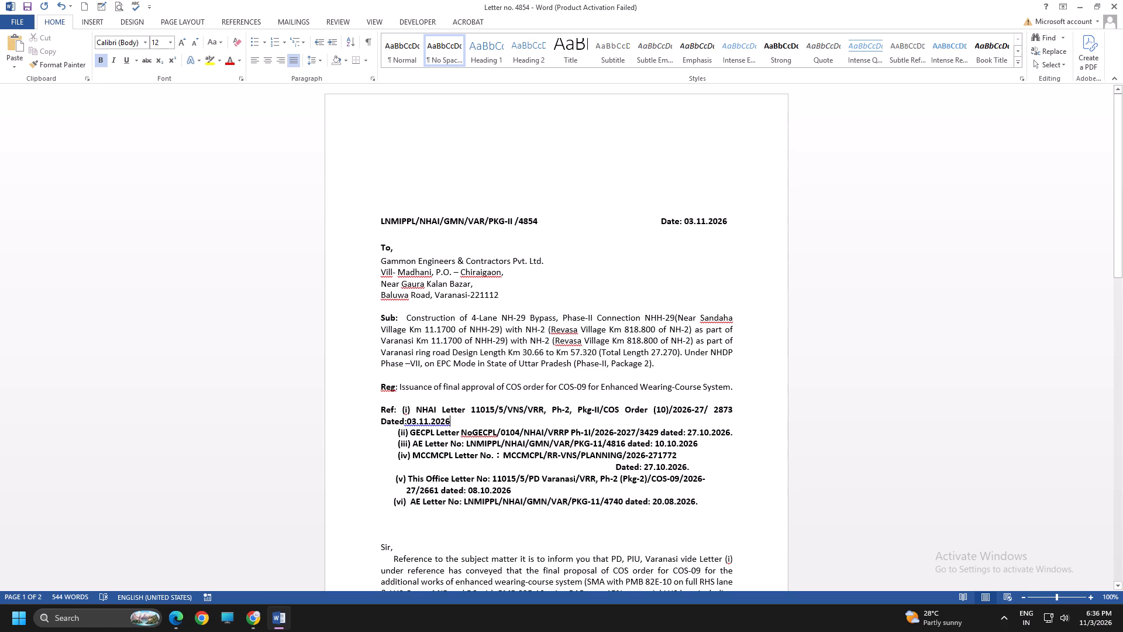
{"action": "left_click", "coordinate": [406, 421]}
{"action": "key", "text": "space"}
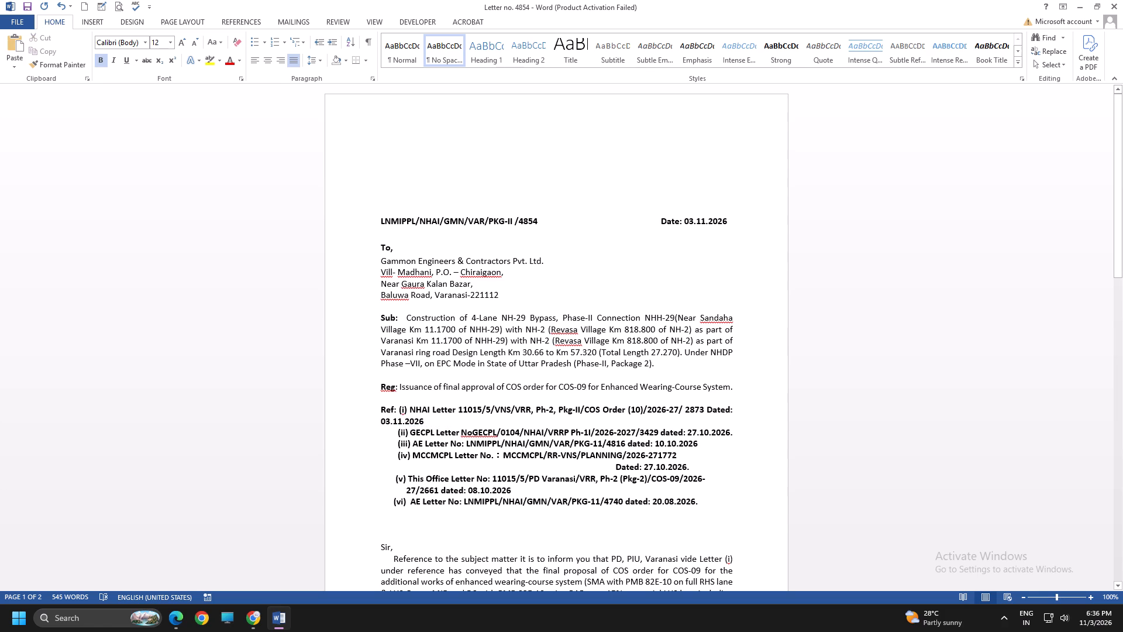
Put reference (i)'s "Dated: 03.11.2026" on its own line and space it across to the page's right margin.
{"action": "left_click", "coordinate": [708, 411]}
{"action": "key", "text": "Return"}
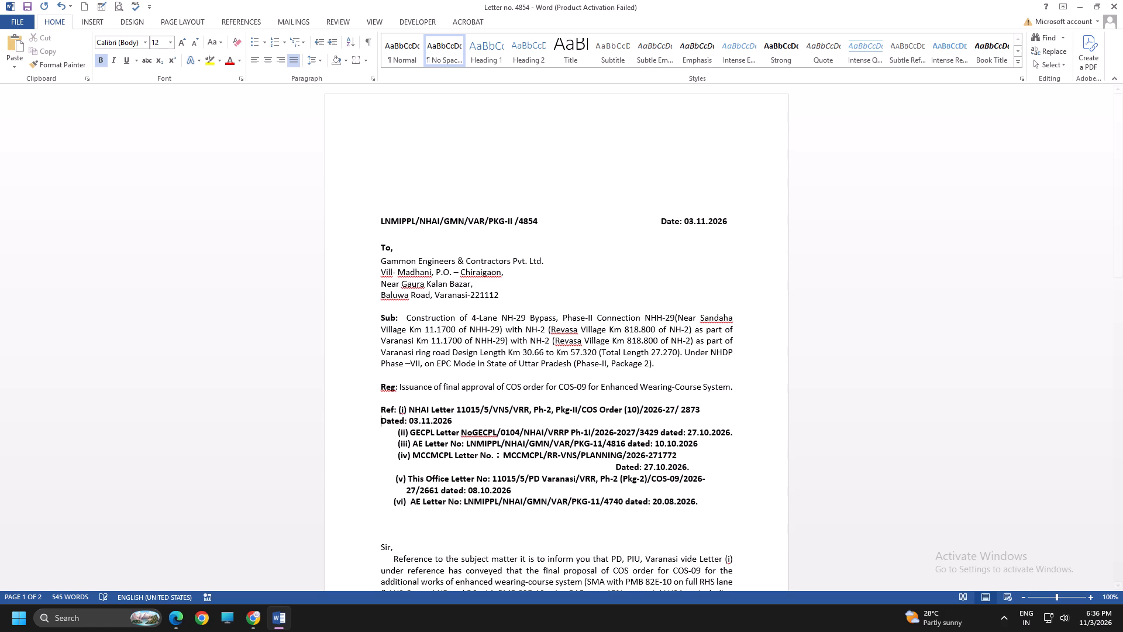
{"action": "key", "text": "space"}
{"action": "key", "text": "space"}
{"action": "key", "text": "space"}
{"action": "key", "text": "space"}
{"action": "key", "text": "space"}
{"action": "key", "text": "space"}
{"action": "key", "text": "space"}
{"action": "key", "text": "space"}
{"action": "key", "text": "space"}
{"action": "key", "text": "space"}
{"action": "key", "text": "space"}
{"action": "key", "text": "space"}
{"action": "key", "text": "space"}
{"action": "key", "text": "space"}
{"action": "key", "text": "space"}
{"action": "key", "text": "space"}
{"action": "key", "text": "space"}
{"action": "key", "text": "space"}
{"action": "key", "text": "space"}
{"action": "key", "text": "space"}
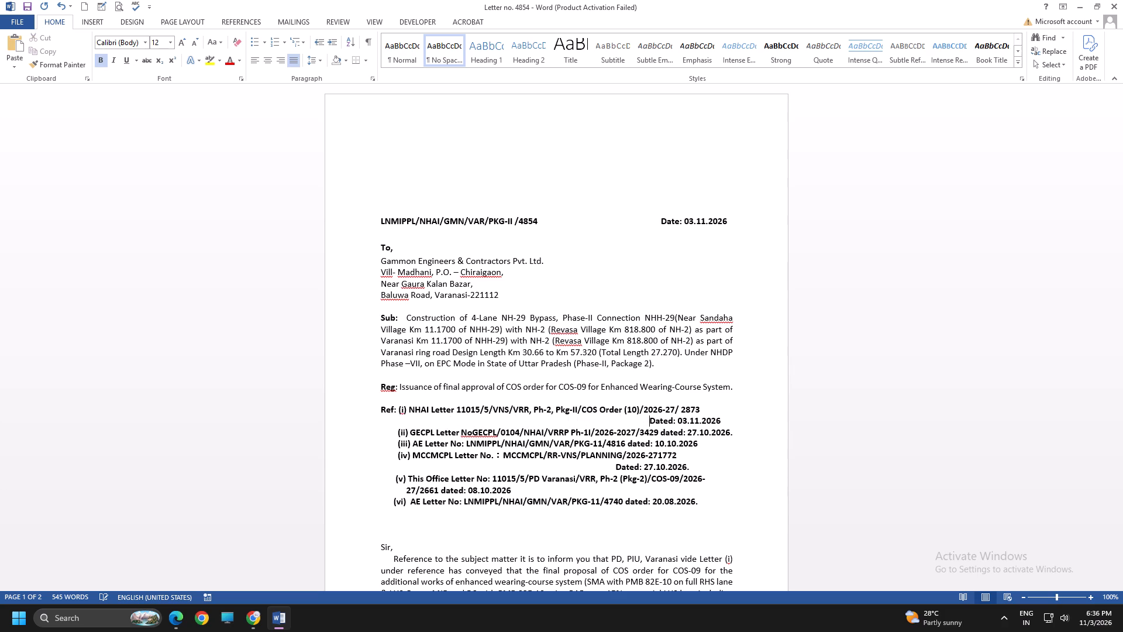
{"action": "key", "text": "space"}
{"action": "key", "text": "space"}
{"action": "key", "text": "space"}
{"action": "key", "text": "space"}
{"action": "key", "text": "space"}
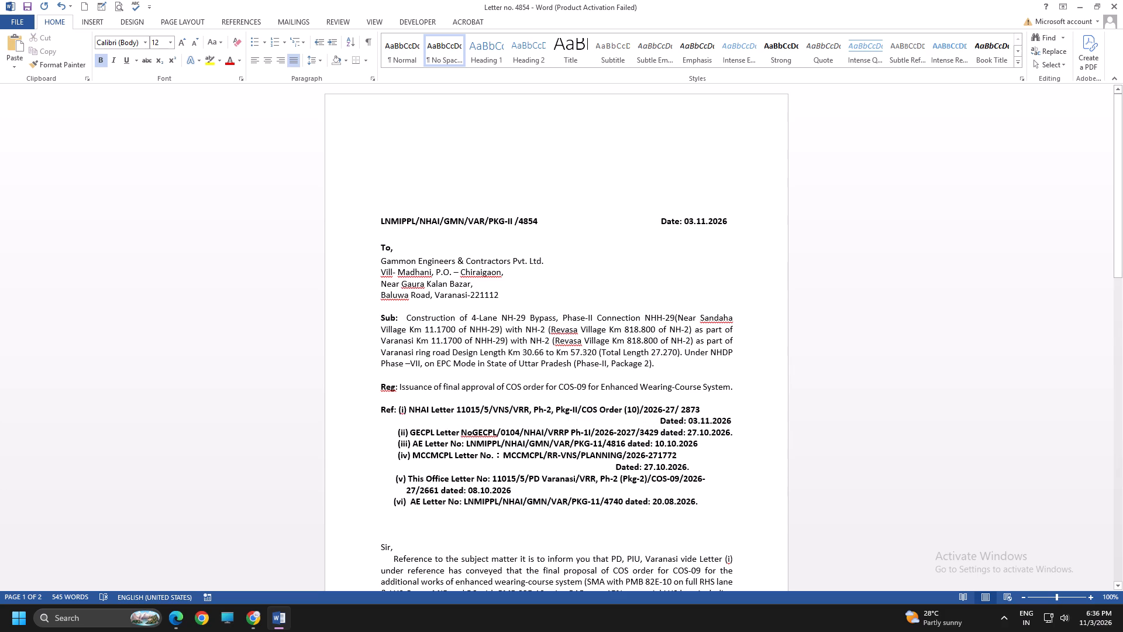
Capitalise the word "Dated" in references (ii) and (iii).
{"action": "left_click", "coordinate": [666, 434]}
{"action": "key", "text": "BackSpace"}
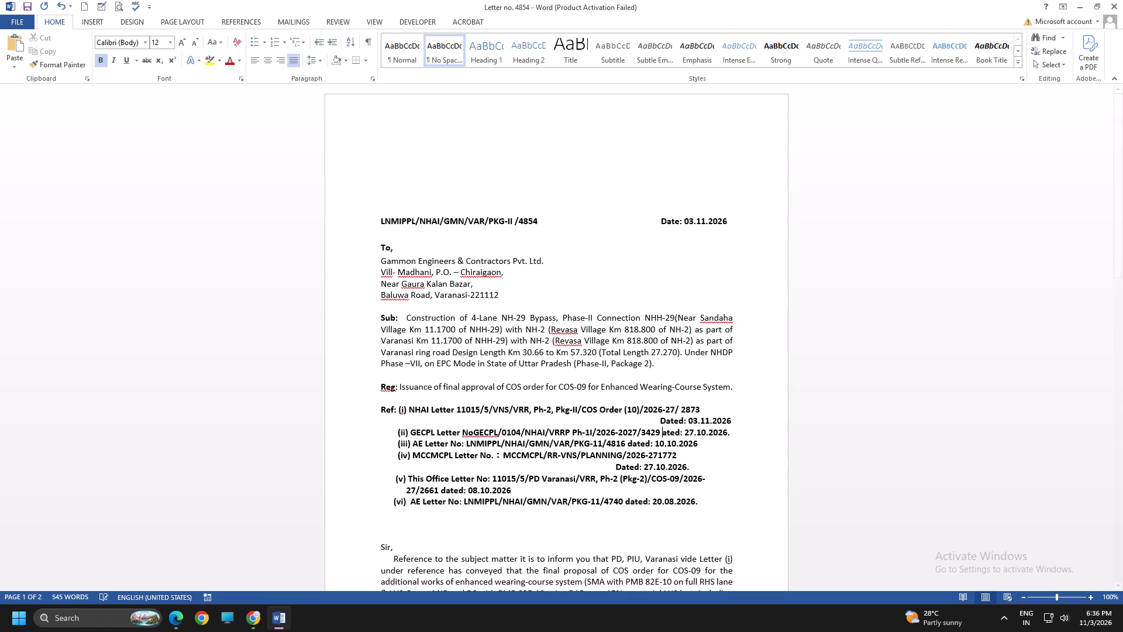
{"action": "key", "text": "d"}
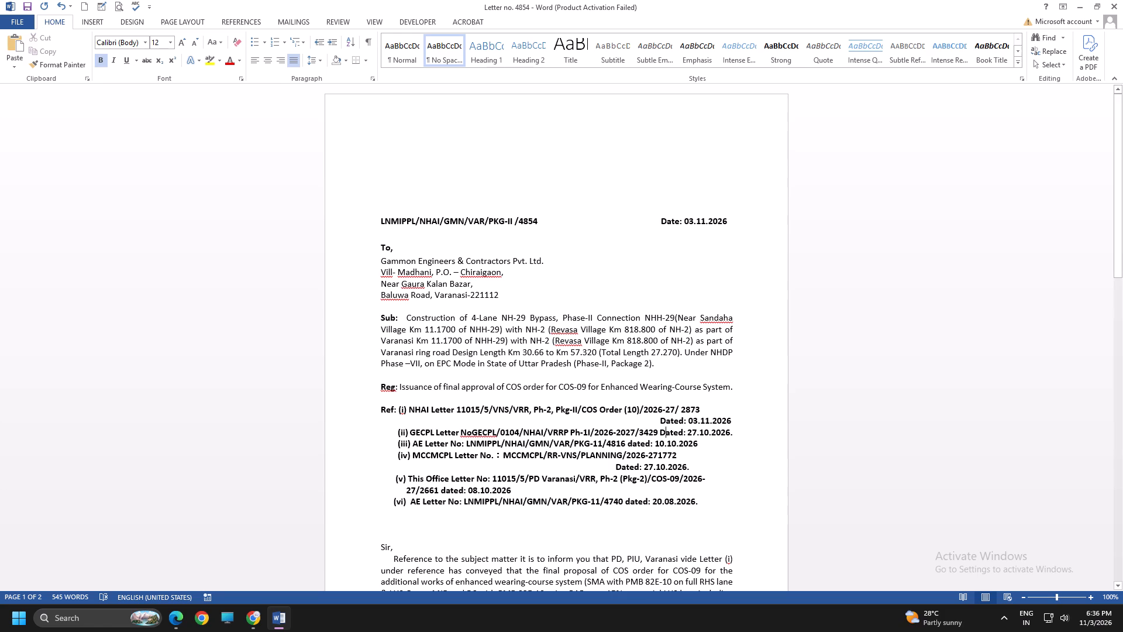
{"action": "left_click", "coordinate": [633, 444]}
{"action": "key", "text": "BackSpace"}
{"action": "key", "text": "d"}
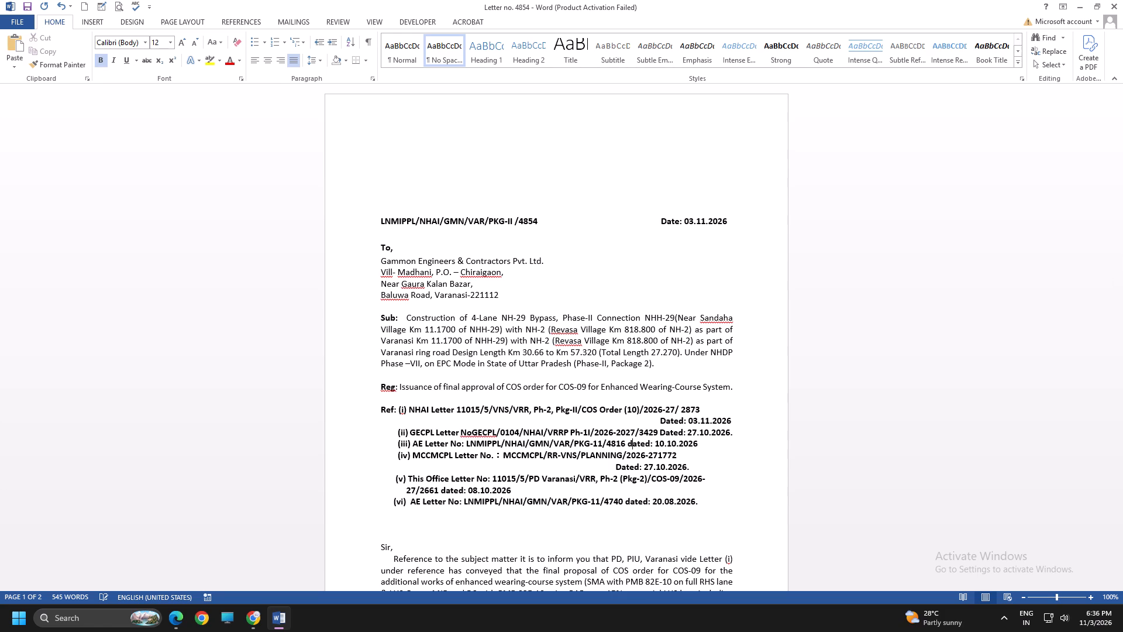
{"action": "key", "text": "BackSpace"}
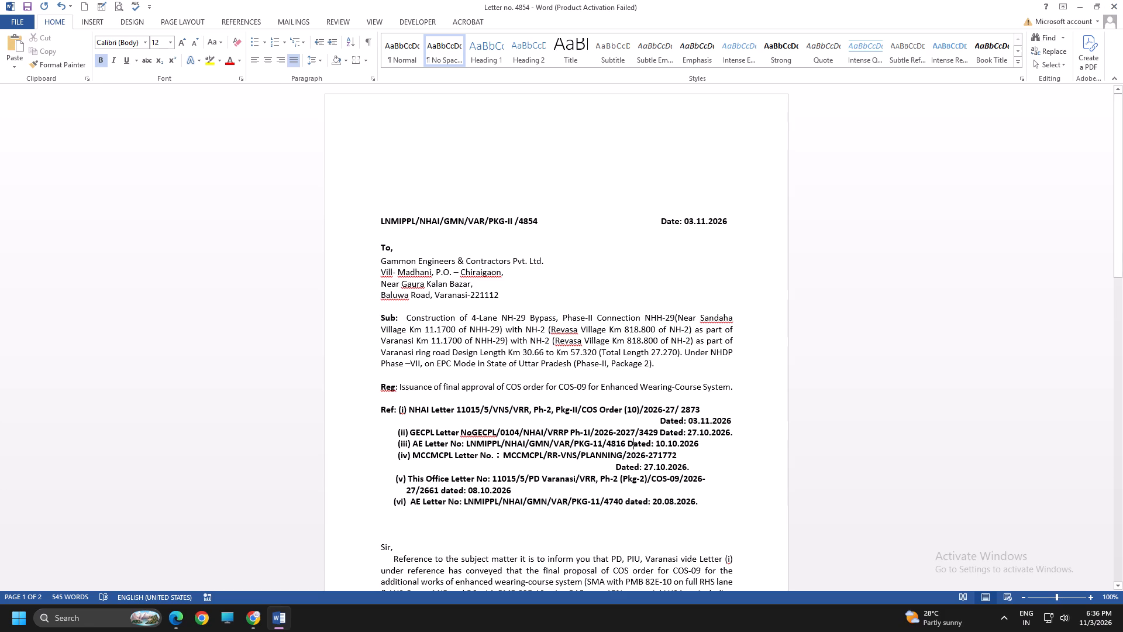
Add spaces before the date in reference (iii) to align it with the dates of references (i) and (ii).
{"action": "left_click", "coordinate": [628, 444]}
{"action": "key", "text": "space"}
{"action": "key", "text": "space"}
{"action": "key", "text": "space"}
{"action": "key", "text": "space"}
{"action": "key", "text": "space"}
{"action": "key", "text": "space"}
{"action": "key", "text": "space"}
{"action": "key", "text": "space"}
{"action": "key", "text": "space"}
{"action": "key", "text": "space"}
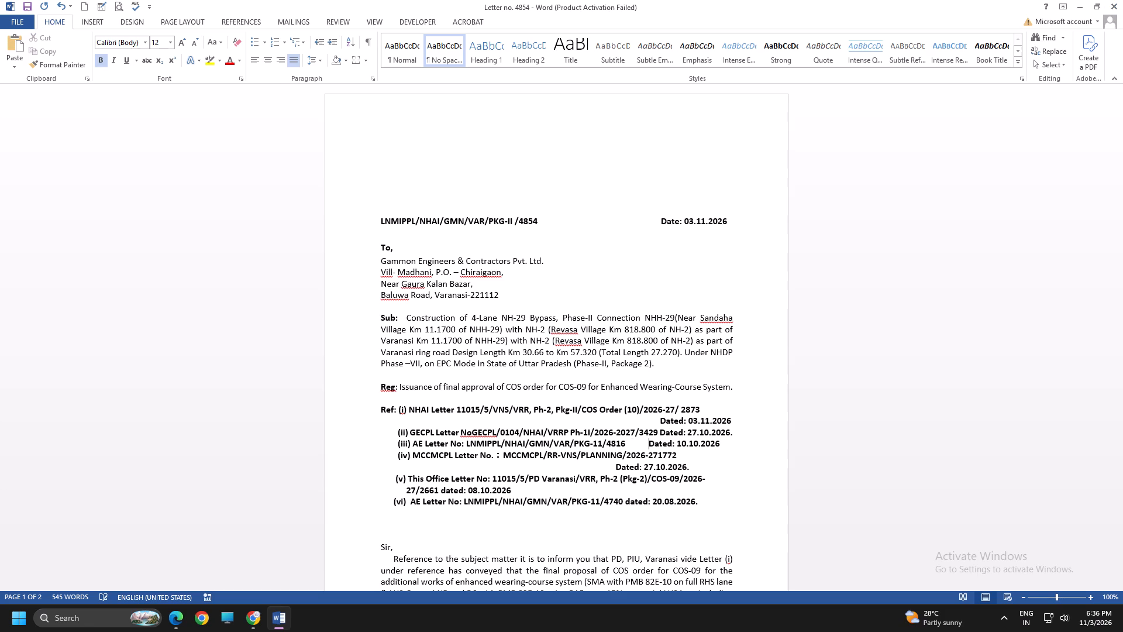
{"action": "key", "text": "space"}
{"action": "key", "text": "space"}
{"action": "key", "text": "space"}
{"action": "key", "text": "space"}
{"action": "key", "text": "space"}
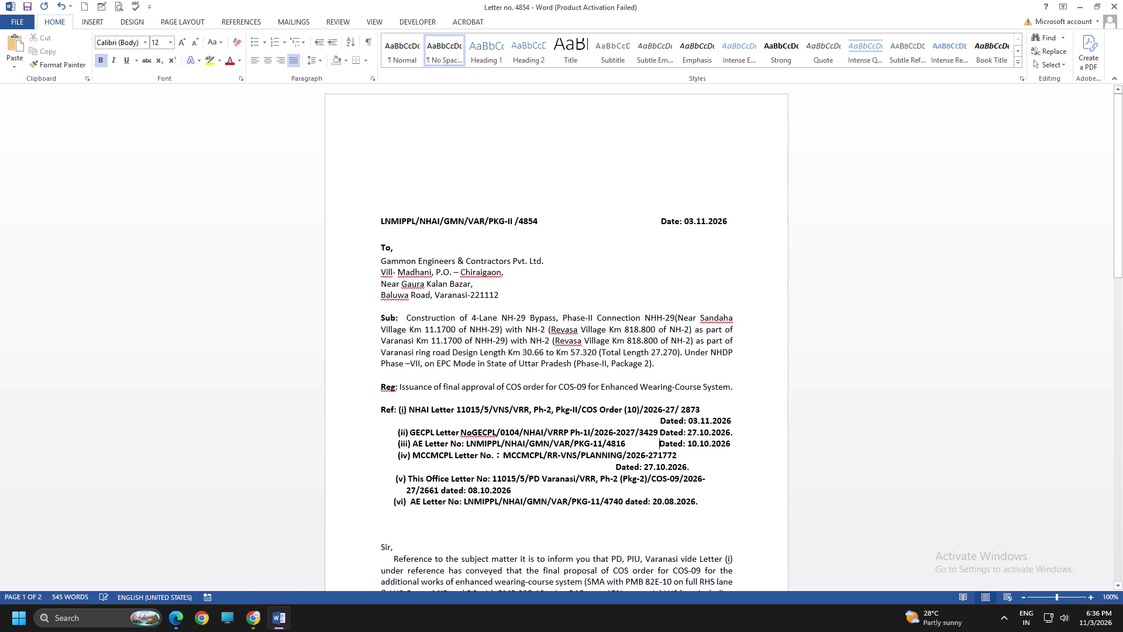
Add spaces before the date line of reference (iv) to align it with the dates above, keeping it on one line.
{"action": "left_click", "coordinate": [616, 466]}
{"action": "key", "text": "space"}
{"action": "key", "text": "space"}
{"action": "key", "text": "space"}
{"action": "key", "text": "space"}
{"action": "key", "text": "space"}
{"action": "key", "text": "space"}
{"action": "key", "text": "space"}
{"action": "key", "text": "space"}
{"action": "key", "text": "space"}
{"action": "key", "text": "space"}
{"action": "key", "text": "space"}
{"action": "key", "text": "space"}
{"action": "key", "text": "space"}
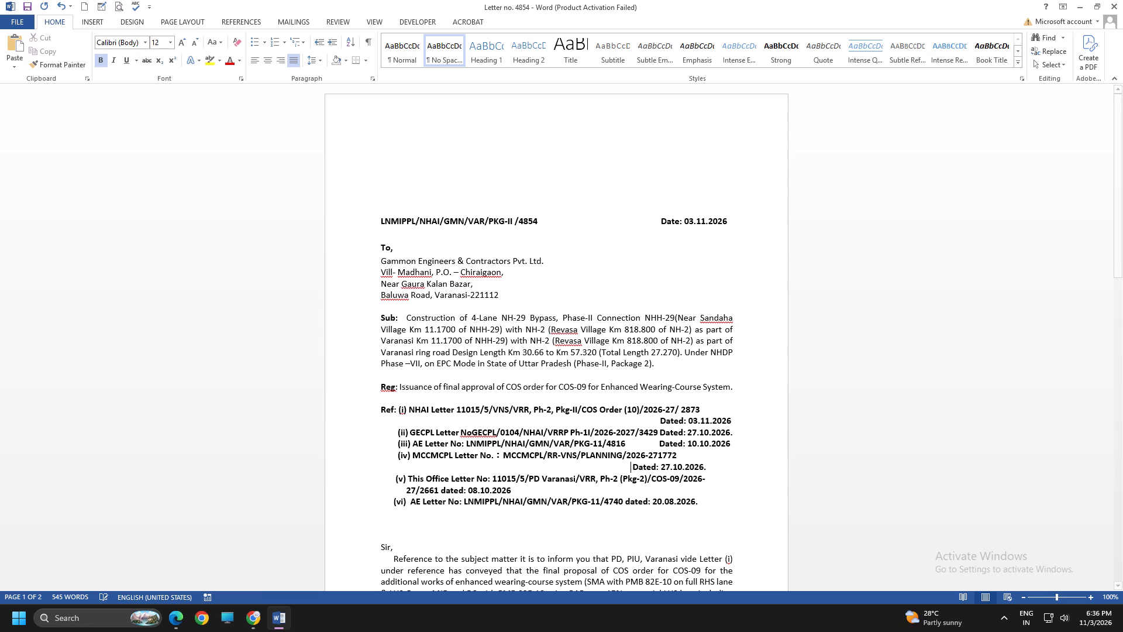
{"action": "key", "text": "space"}
{"action": "key", "text": "space"}
{"action": "key", "text": "space"}
{"action": "key", "text": "space"}
{"action": "key", "text": "space"}
{"action": "key", "text": "space"}
{"action": "key", "text": "space"}
{"action": "key", "text": "space"}
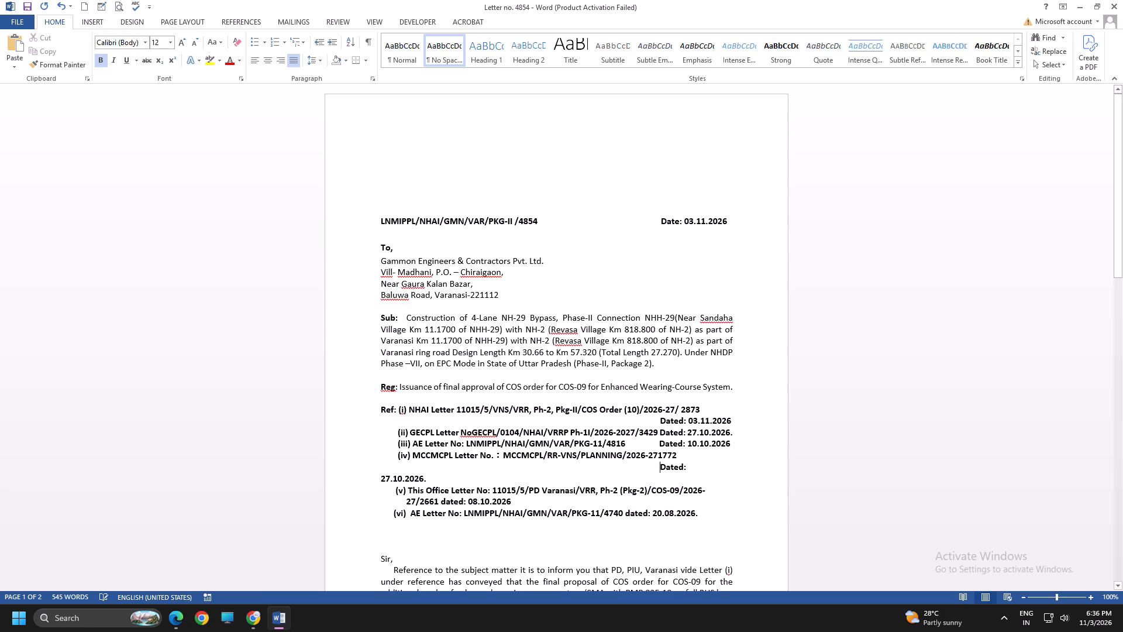
{"action": "key", "text": "BackSpace"}
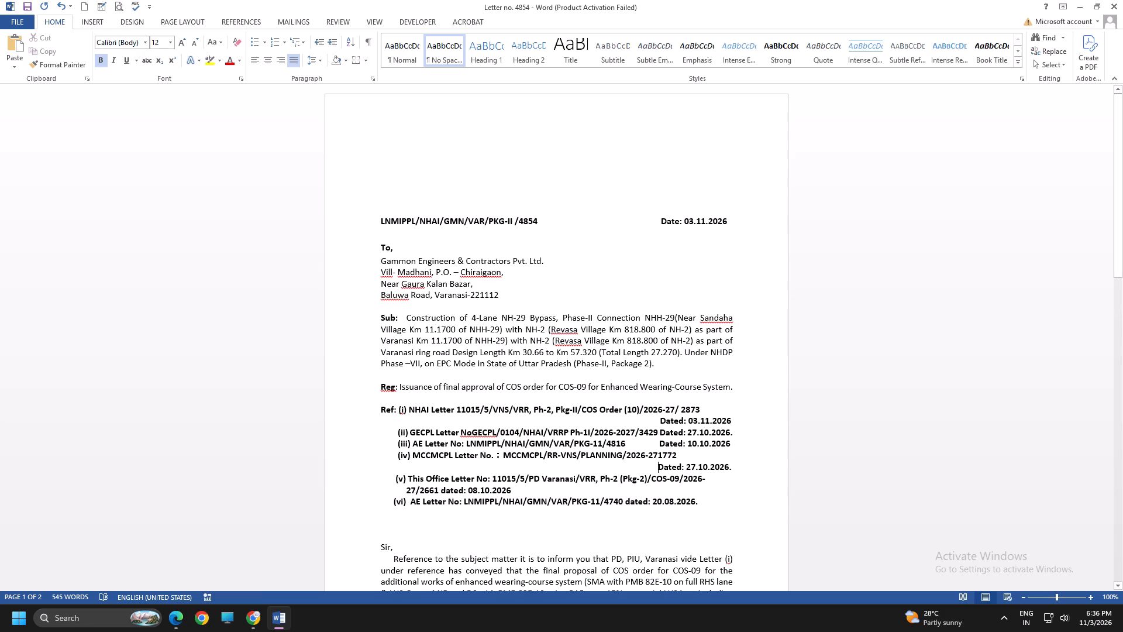
Capitalise the word "Dated" in references (v) and (vi).
{"action": "left_click", "coordinate": [440, 489]}
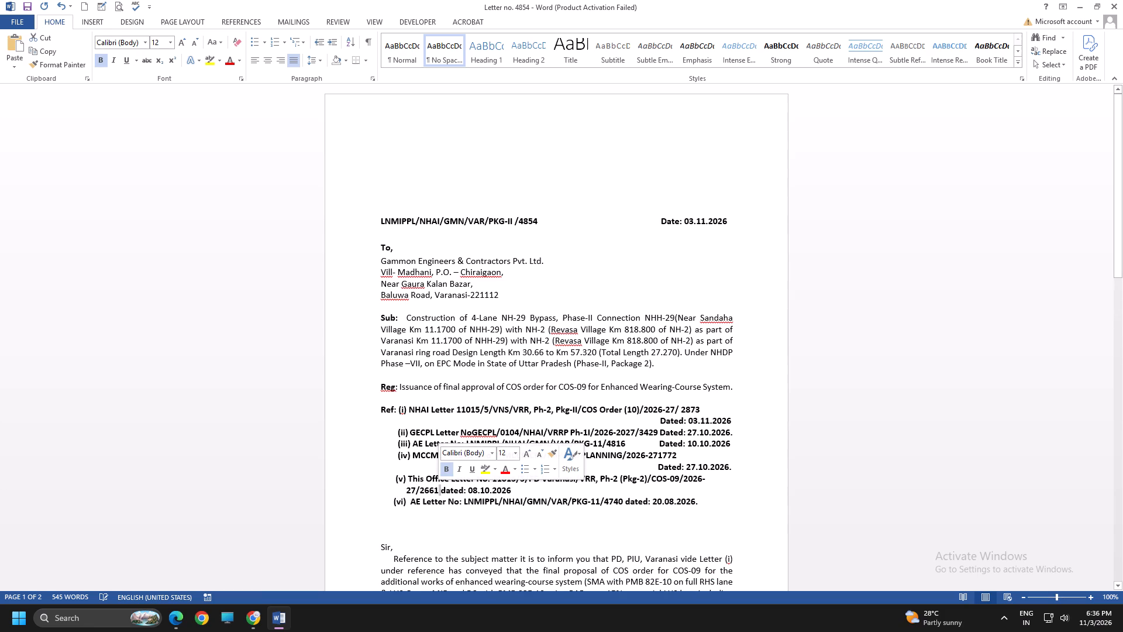
{"action": "left_click", "coordinate": [445, 490]}
{"action": "key", "text": "BackSpace"}
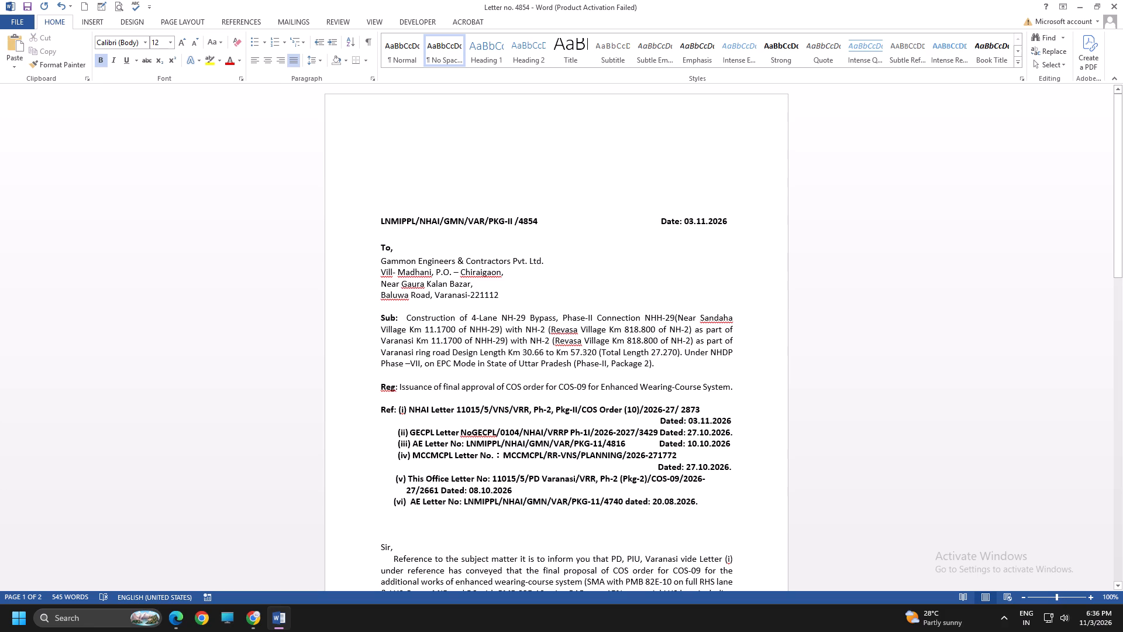
{"action": "left_click", "coordinate": [629, 502]}
{"action": "key", "text": "BackSpace"}
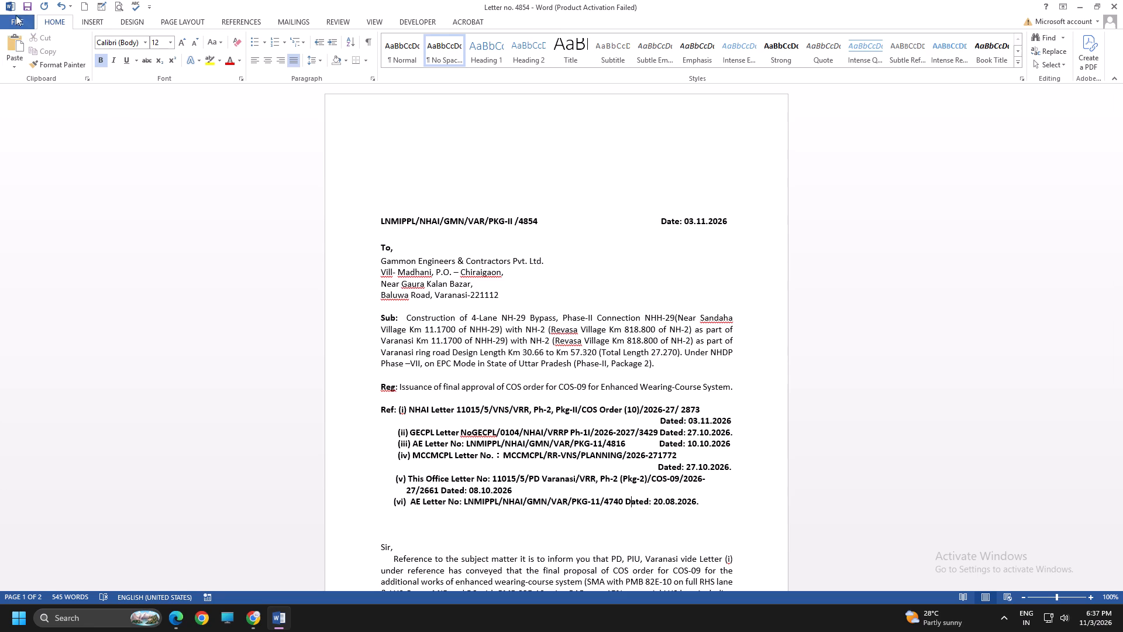
Save the letter.
{"action": "left_click", "coordinate": [27, 5]}
Print one copy of page 1 only on the HP Ink Tank 310 series printer.
{"action": "key", "text": "ctrl+p"}
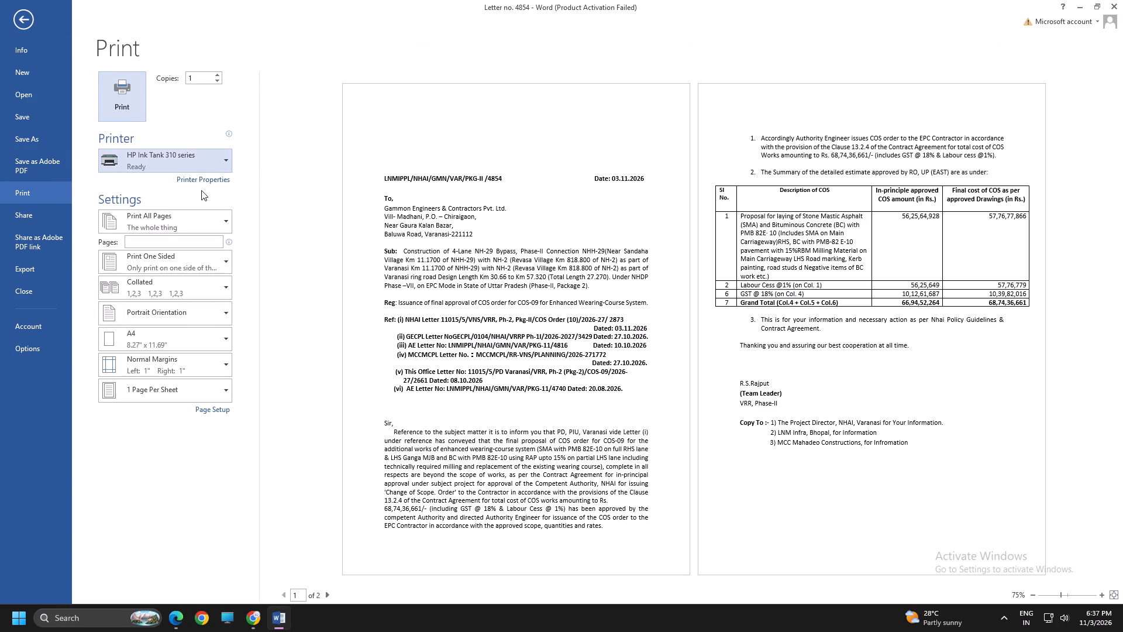
{"action": "left_click", "coordinate": [164, 239]}
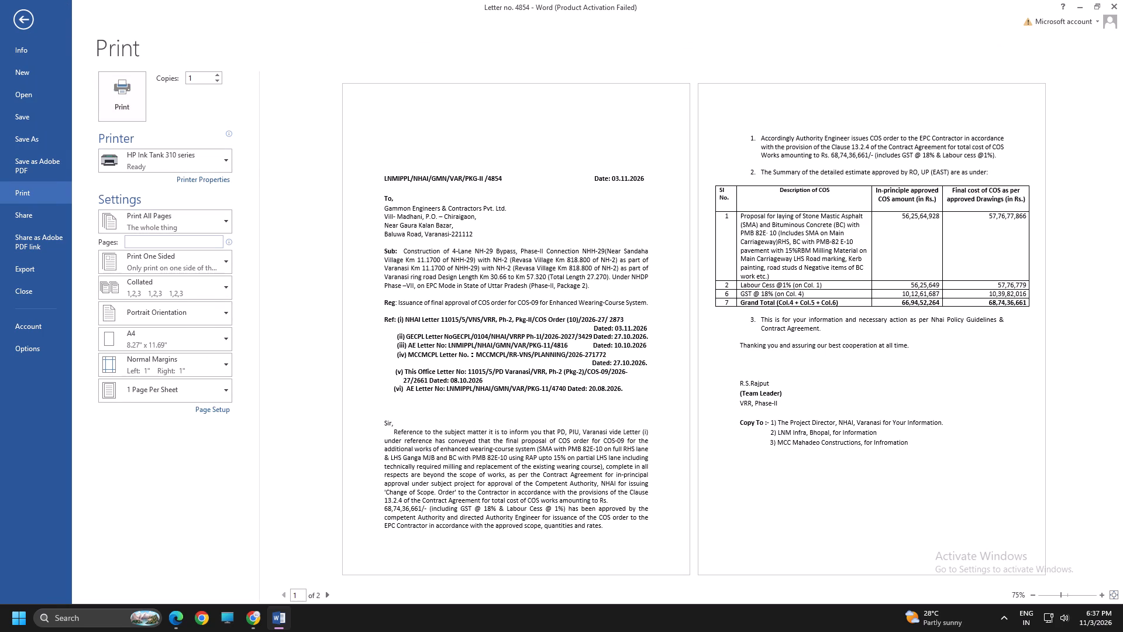
{"action": "key", "text": "1"}
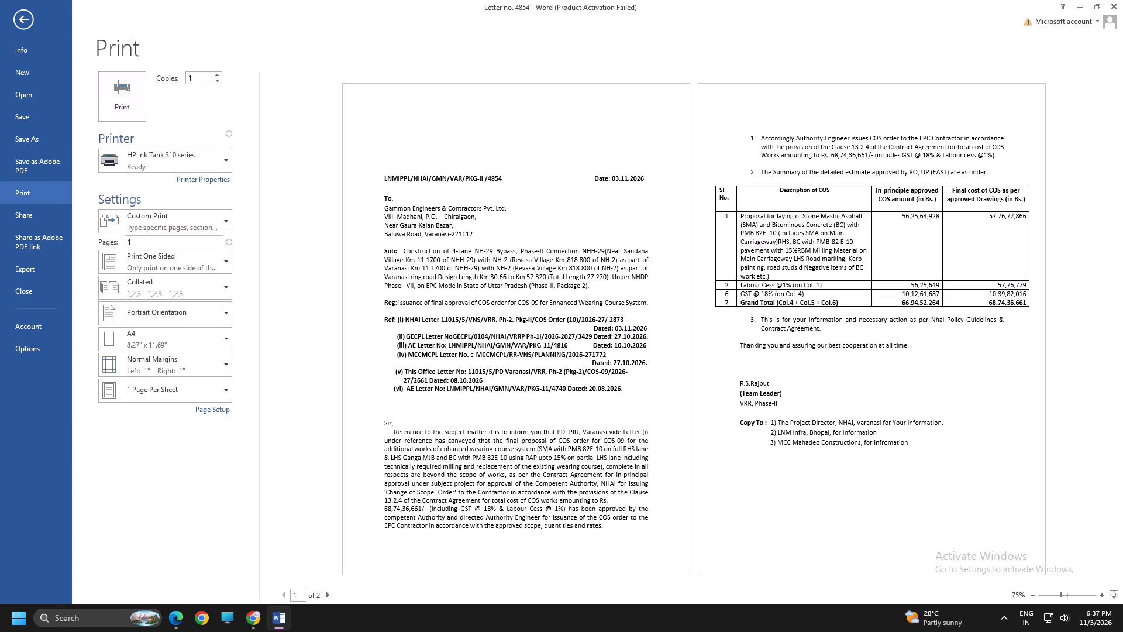
{"action": "left_click", "coordinate": [119, 109]}
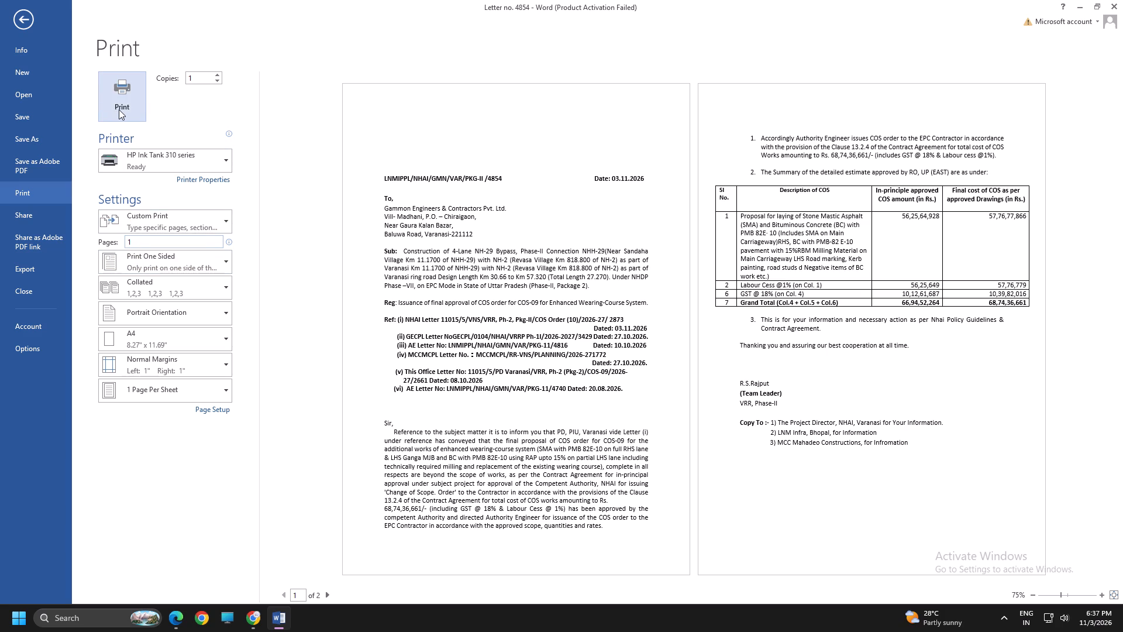
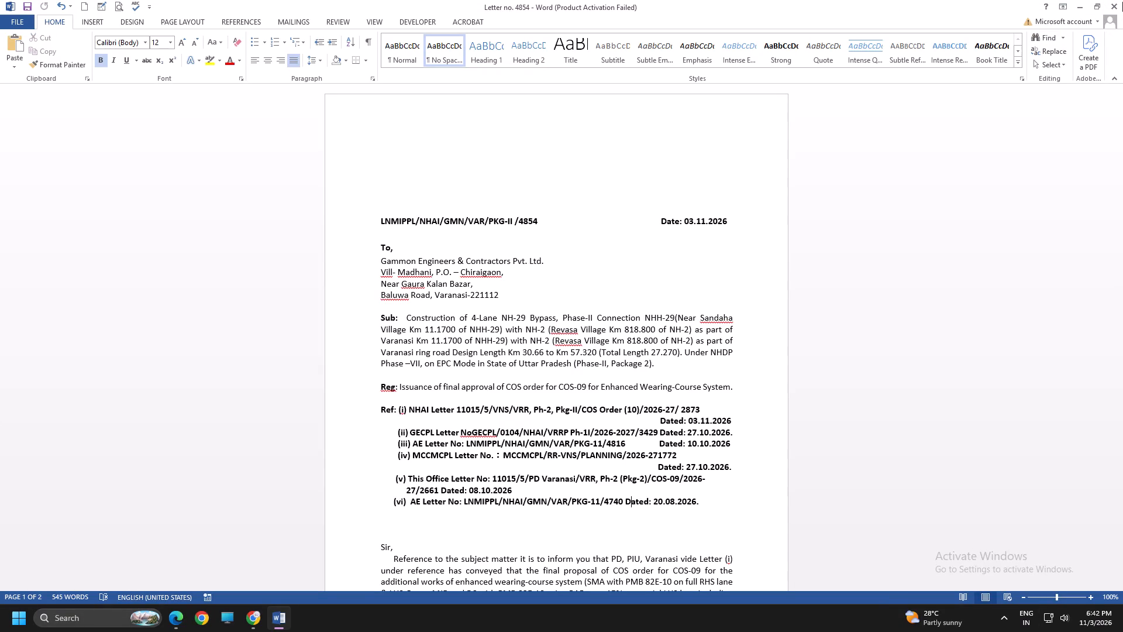
Minimise the window of Letter no. 4854 to return to the desktop.
{"action": "left_click", "coordinate": [1080, 4]}
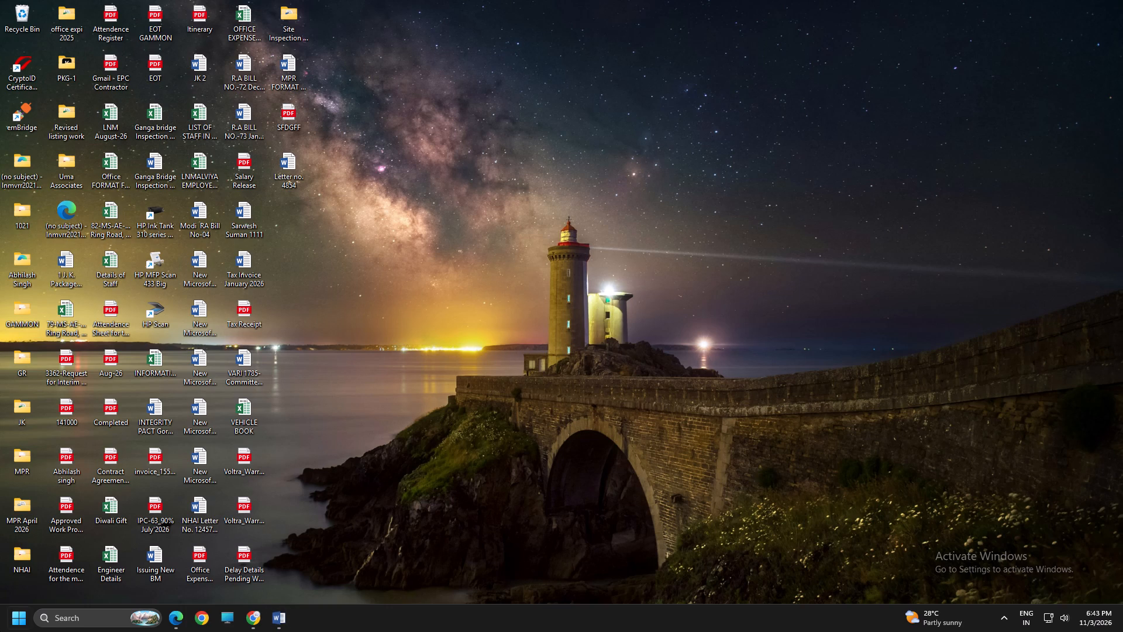